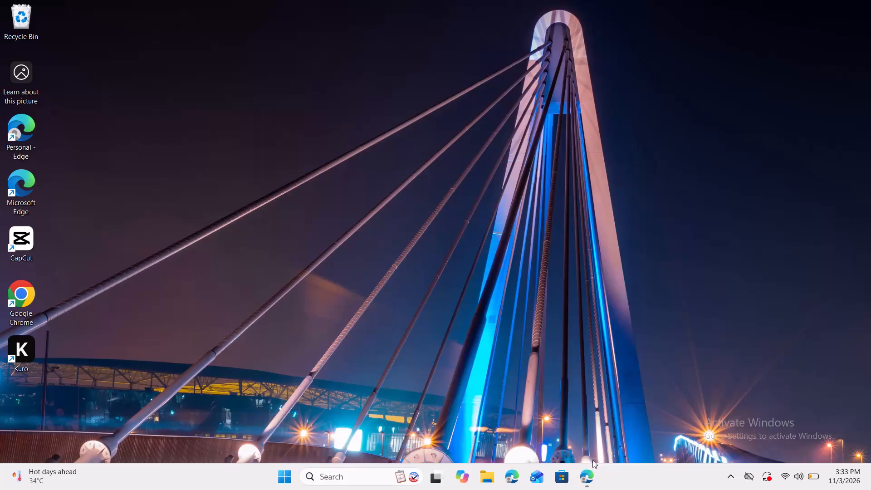
# Open the Windows quick settings for network, Bluetooth, brightness, sound and battery.
pyautogui.click(789, 477)
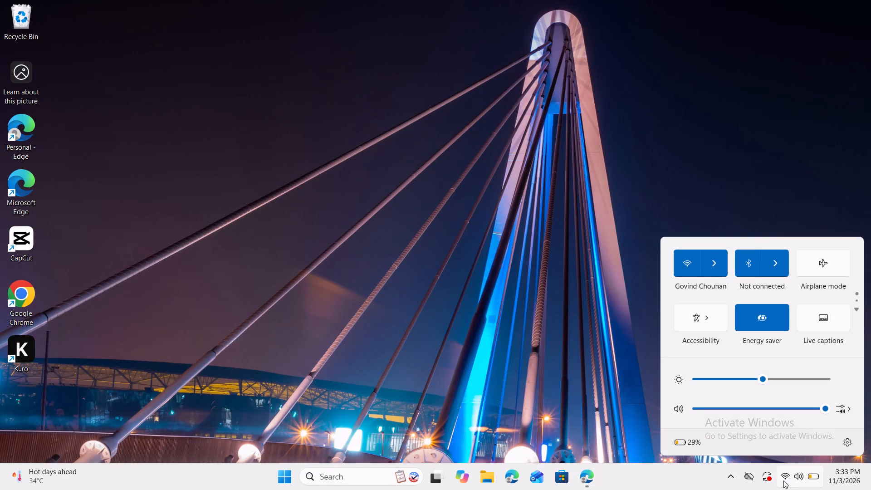
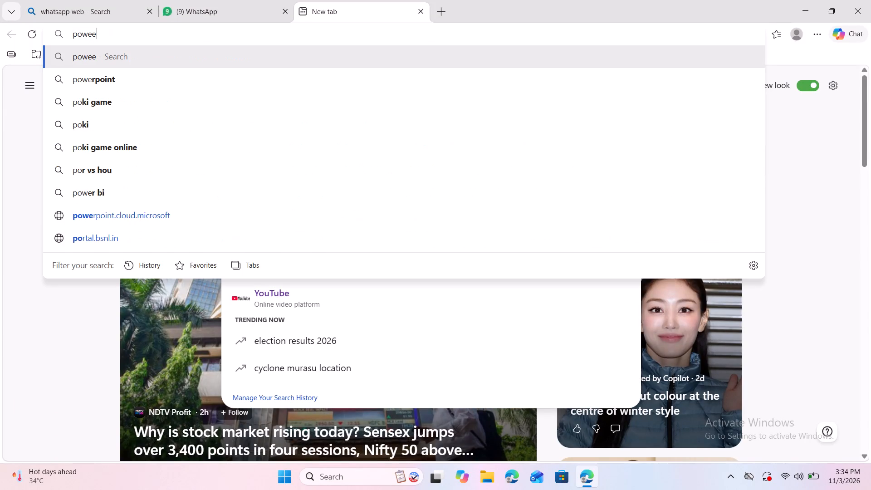
# Search the web for powerpoint and open the recent FINAL PORTFOLIO FORMAT STUDIO1 26 presentation in PowerPoint for the web.
pyautogui.click(125, 103)
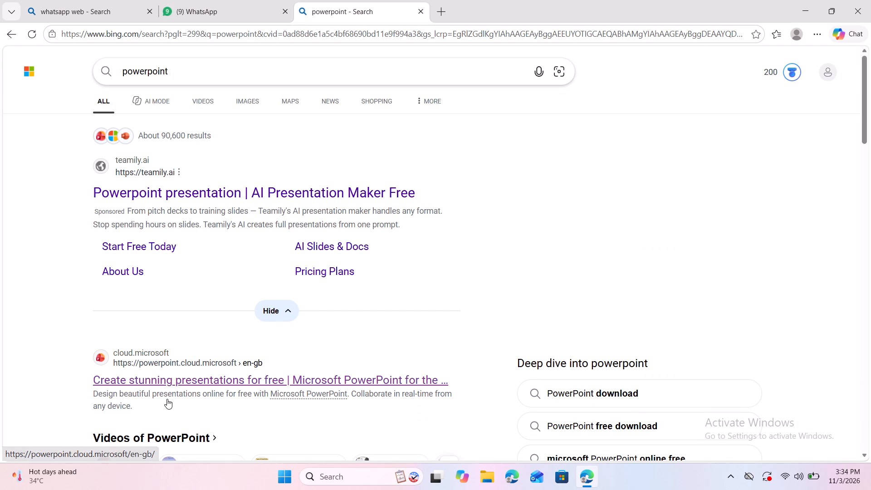
pyautogui.click(181, 388)
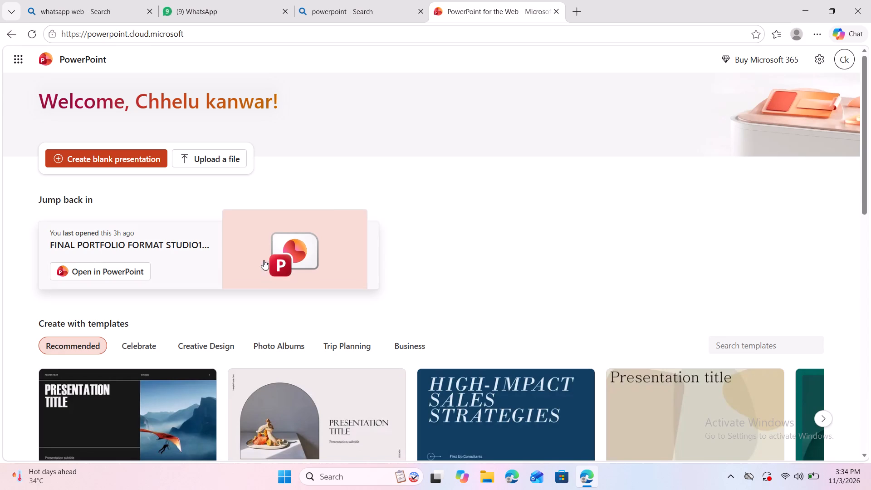
pyautogui.click(302, 273)
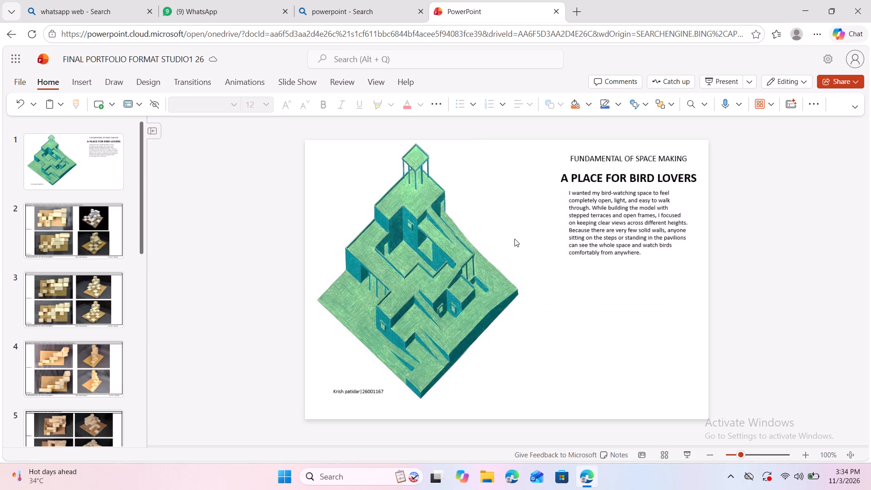
# Examine slide 2 of the portfolio, including its Model 1 picture.
pyautogui.scroll(-3, 514, 239)
pyautogui.click(114, 223)
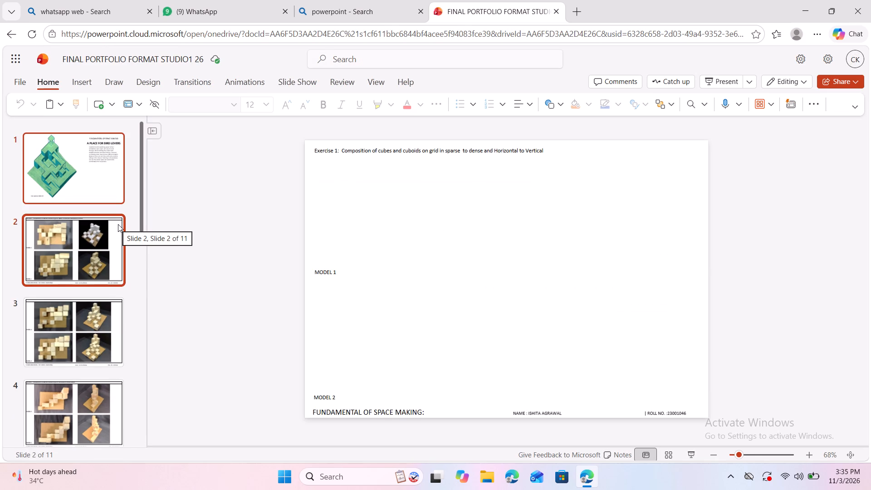
pyautogui.press('y')
pyautogui.press('u')
pyautogui.press('u')
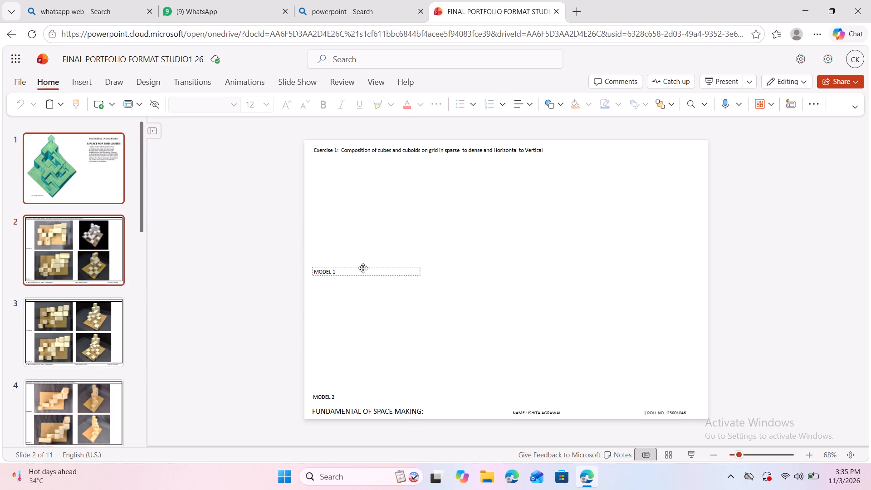
pyautogui.click(408, 236)
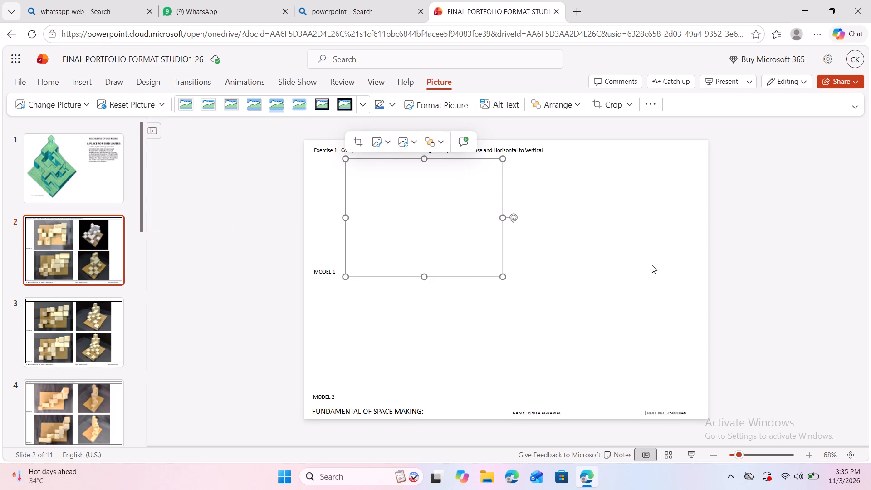
pyautogui.click(651, 265)
pyautogui.click(424, 248)
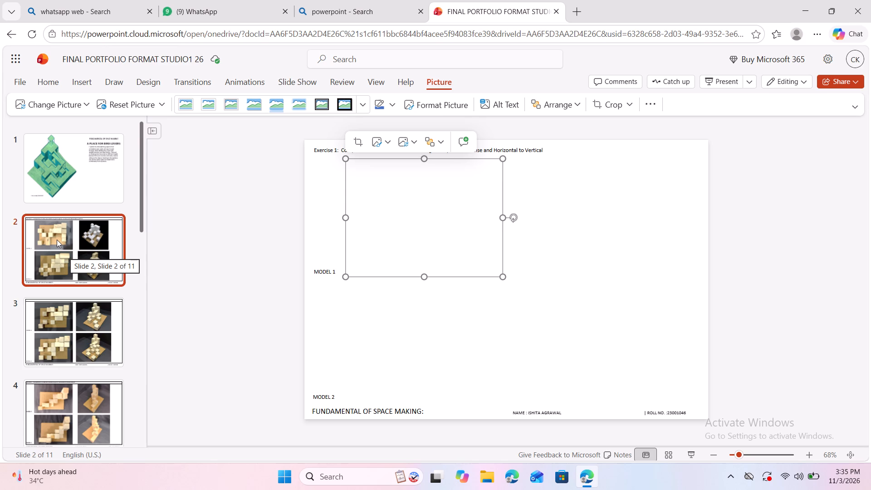
# Review the cover slide and exercise slides 2 to 7, and look over the remaining slide thumbnails down to slide 11.
pyautogui.click(118, 143)
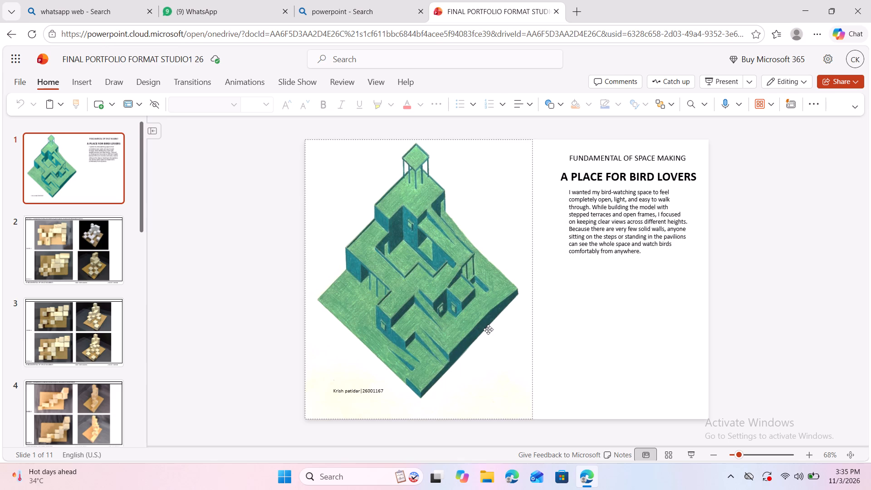
pyautogui.click(56, 268)
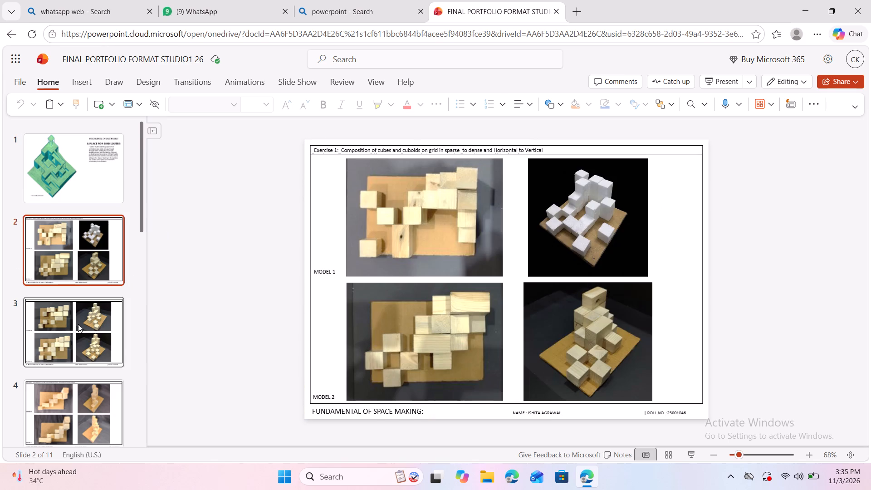
pyautogui.click(78, 324)
pyautogui.scroll(-3, 78, 324)
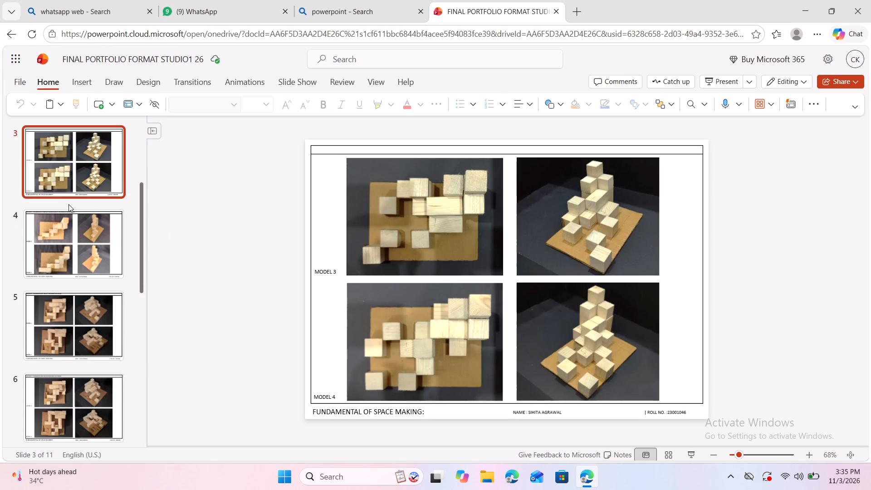
pyautogui.click(87, 236)
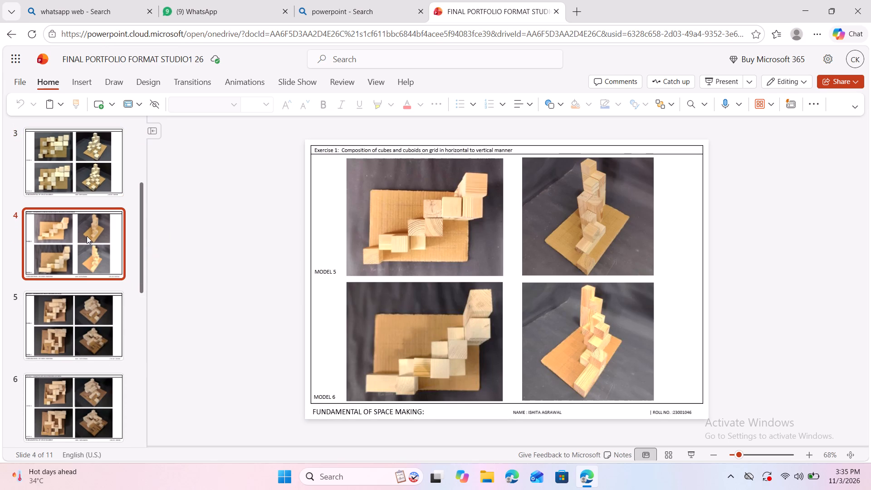
pyautogui.click(87, 324)
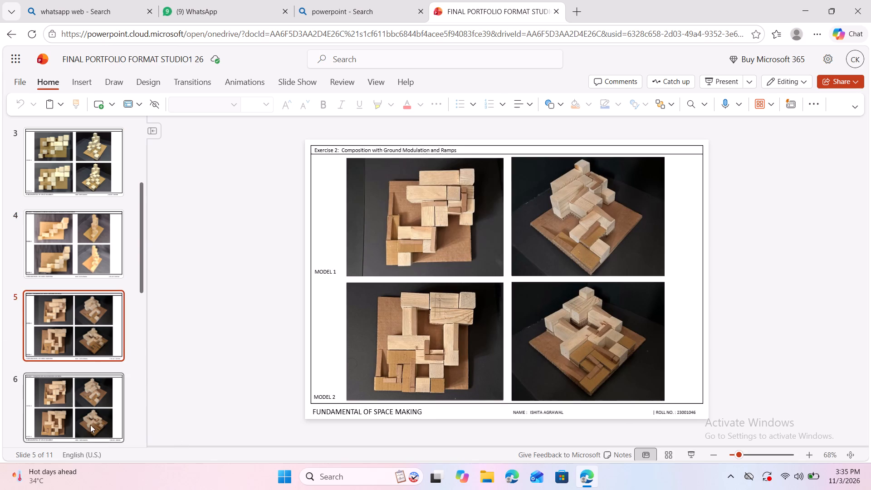
pyautogui.scroll(-1, 94, 422)
pyautogui.click(98, 346)
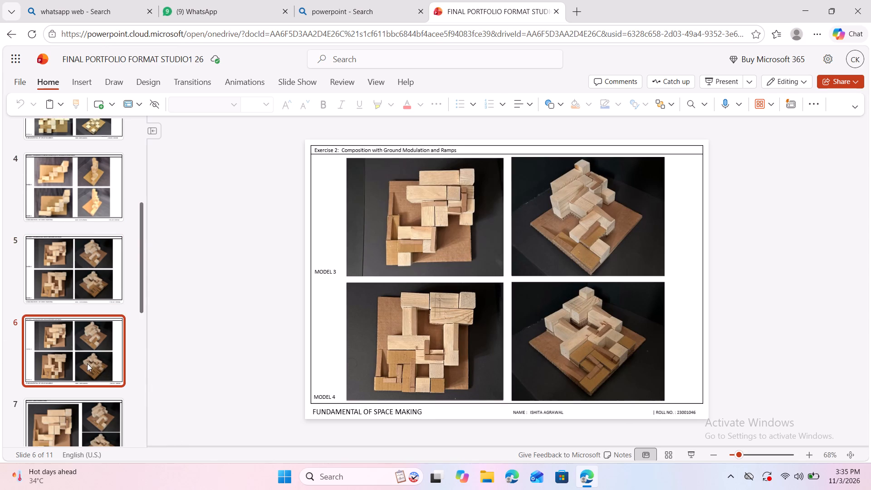
pyautogui.scroll(-1, 70, 401)
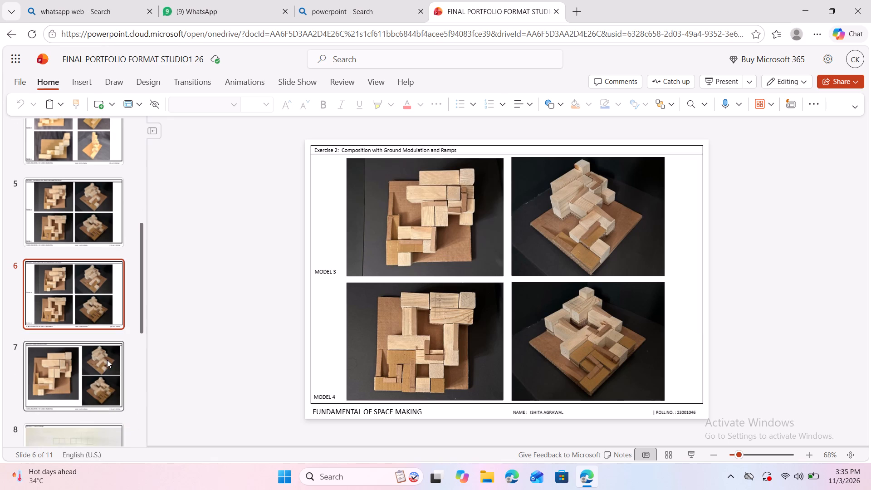
pyautogui.click(107, 360)
pyautogui.scroll(-1, 102, 360)
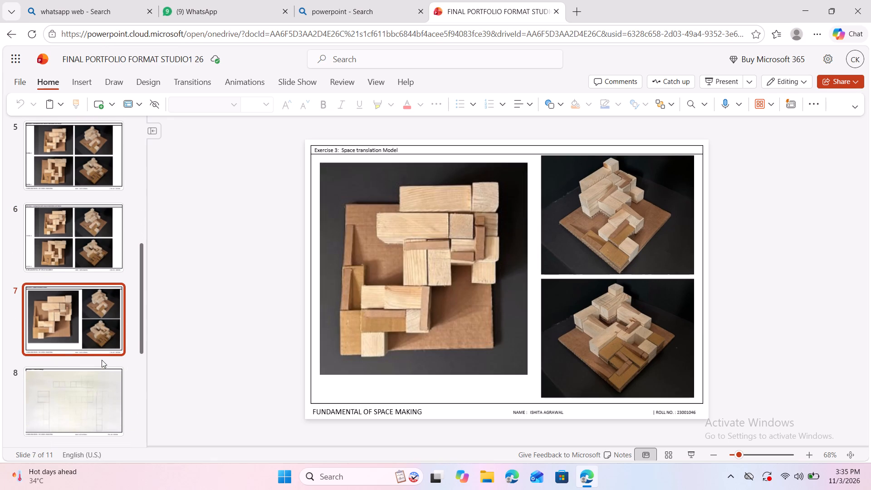
pyautogui.click(111, 329)
pyautogui.scroll(-1, 110, 330)
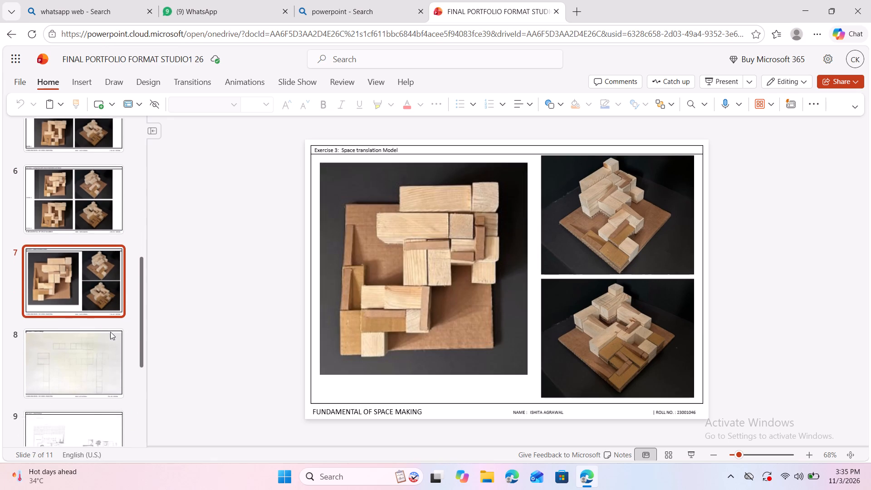
pyautogui.scroll(-15, 110, 332)
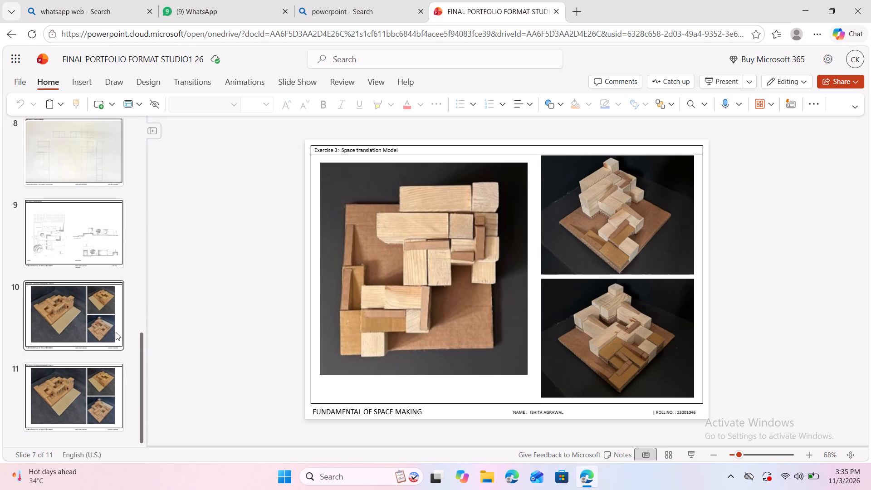
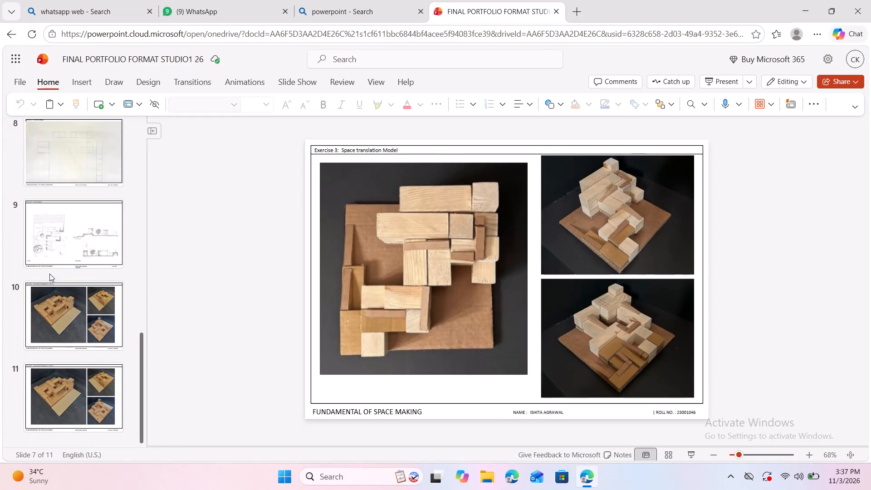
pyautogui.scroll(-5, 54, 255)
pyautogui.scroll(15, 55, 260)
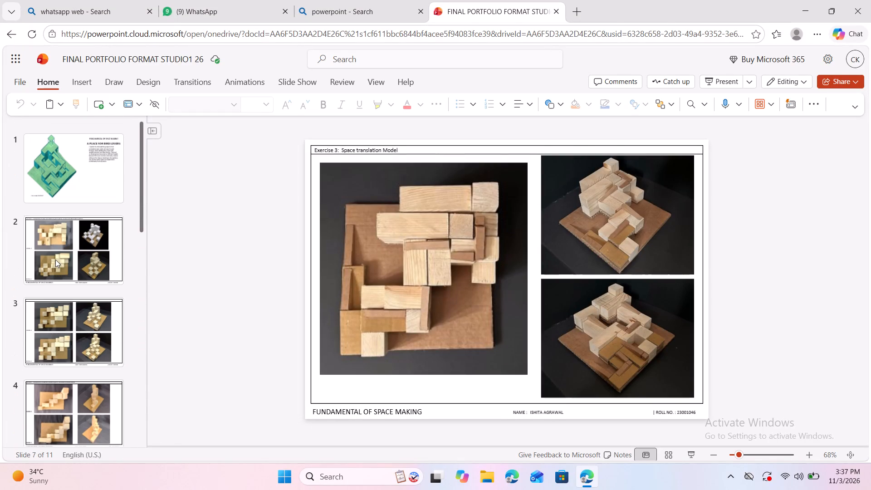
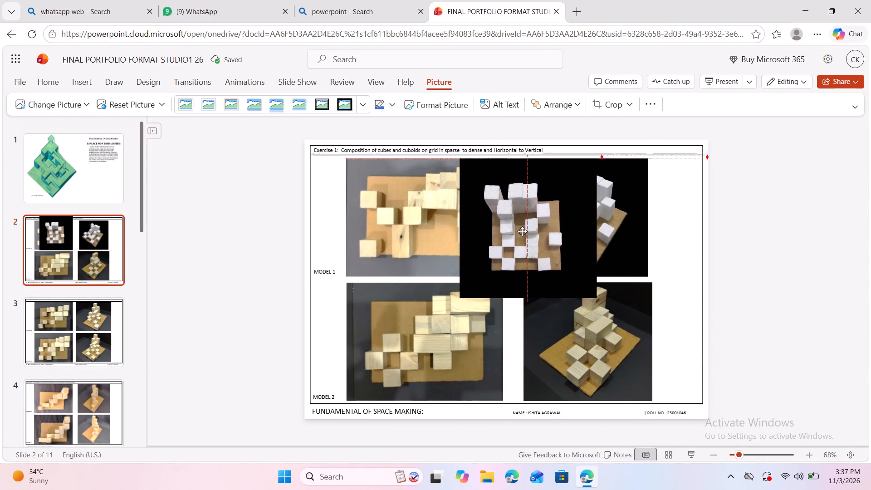
# Shrink the overlapping white-cube top-view photo slightly and move it aside, past the slide's edge, clear of the wooden Model 1 photo.
pyautogui.moveTo(522, 231); pyautogui.dragTo(489, 241)
pyautogui.moveTo(542, 315); pyautogui.dragTo(533, 296)
pyautogui.moveTo(481, 246); pyautogui.dragTo(558, 225)
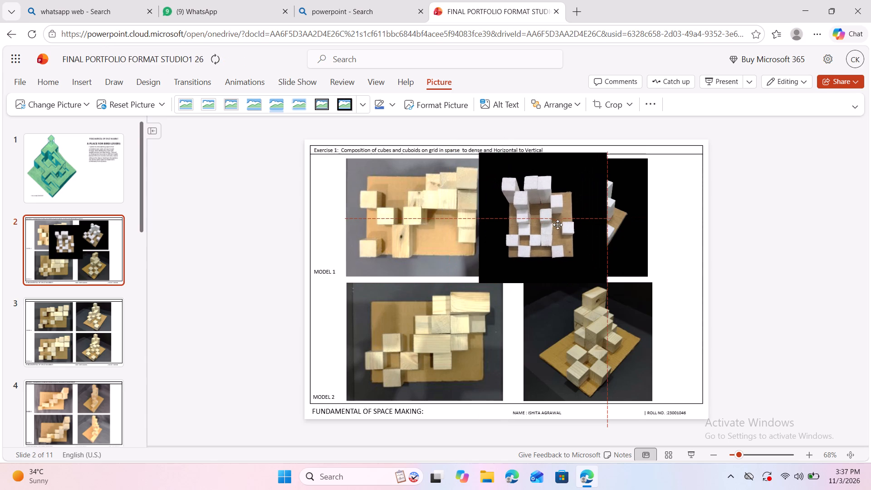
pyautogui.moveTo(558, 225); pyautogui.dragTo(701, 252)
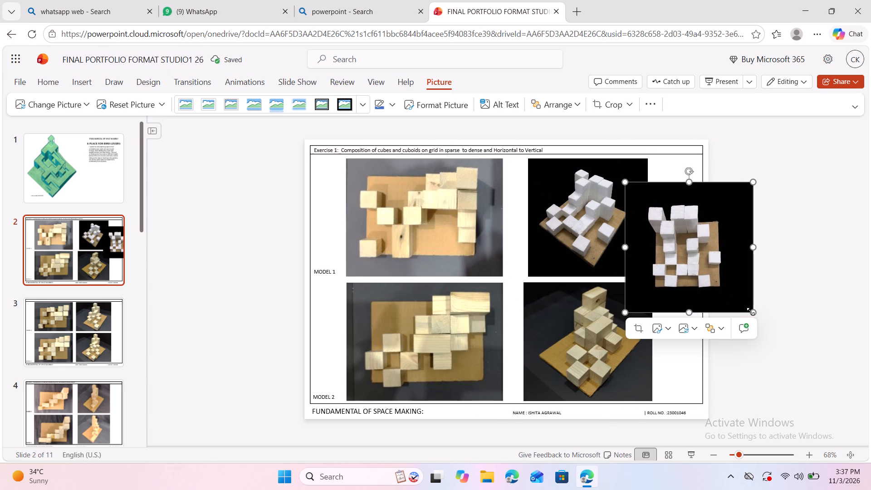
# Delete the wooden-block top-view photo from the Model 1 row of slide 2.
pyautogui.click(477, 202)
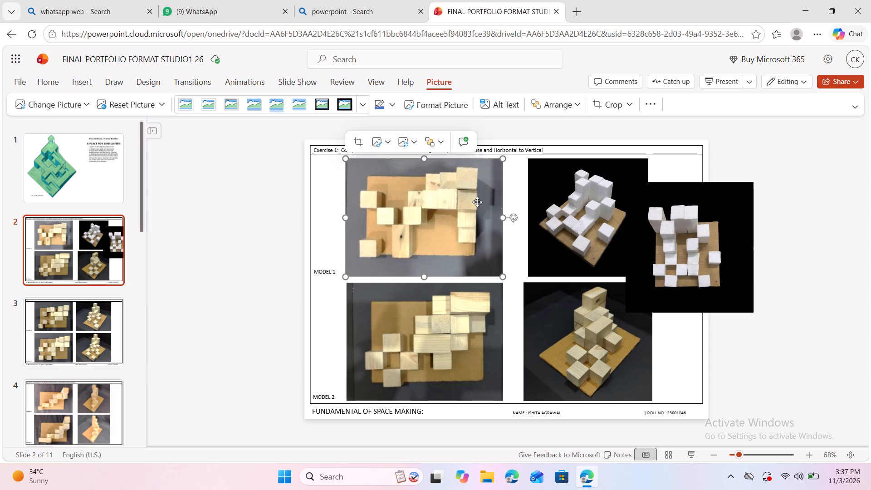
pyautogui.press('Delete')
# Place the white-cube top-view photo in the empty Model 1 spot and shrink it to match the neighbouring white-cube photo's height.
pyautogui.moveTo(699, 249); pyautogui.dragTo(436, 226)
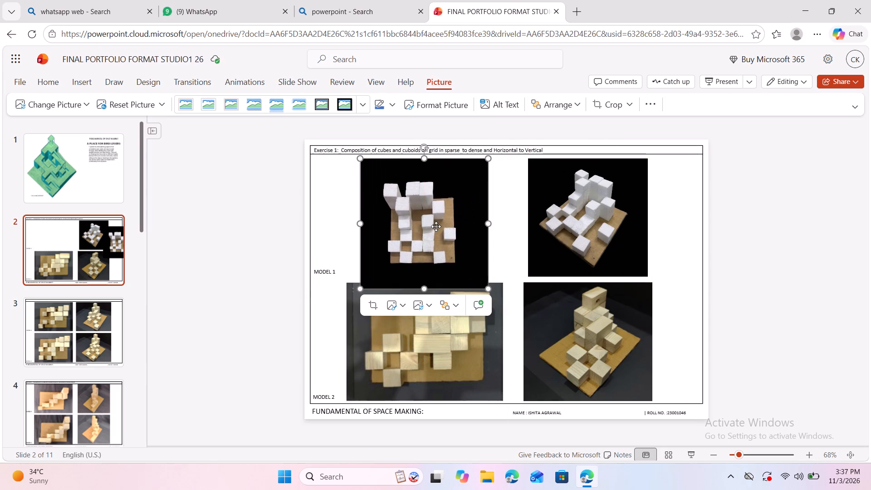
pyautogui.moveTo(488, 288); pyautogui.dragTo(485, 279)
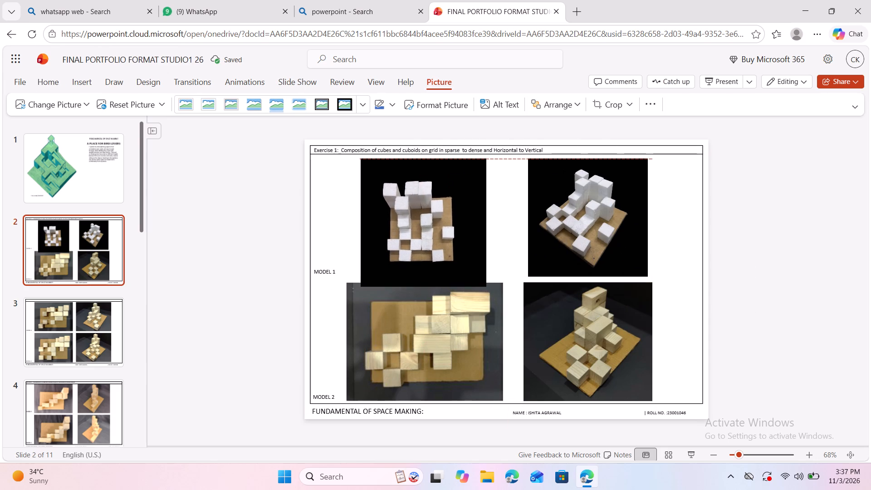
pyautogui.moveTo(485, 279); pyautogui.dragTo(484, 264)
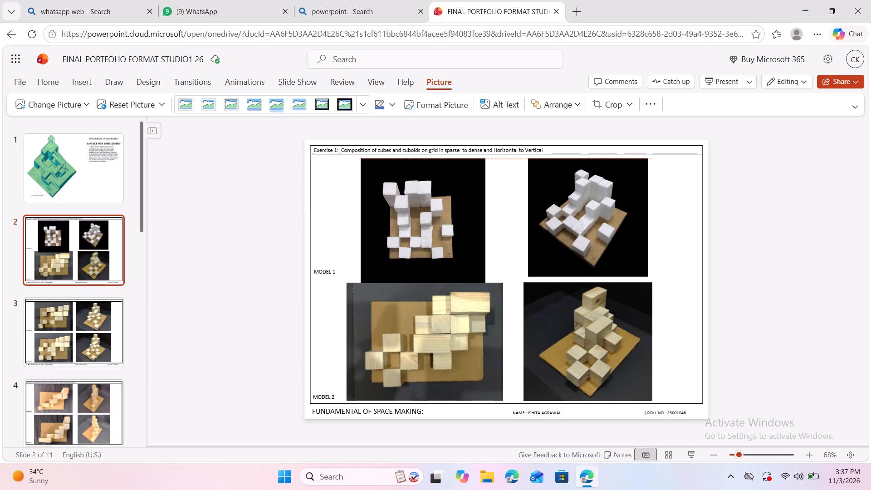
pyautogui.moveTo(484, 264); pyautogui.dragTo(475, 260)
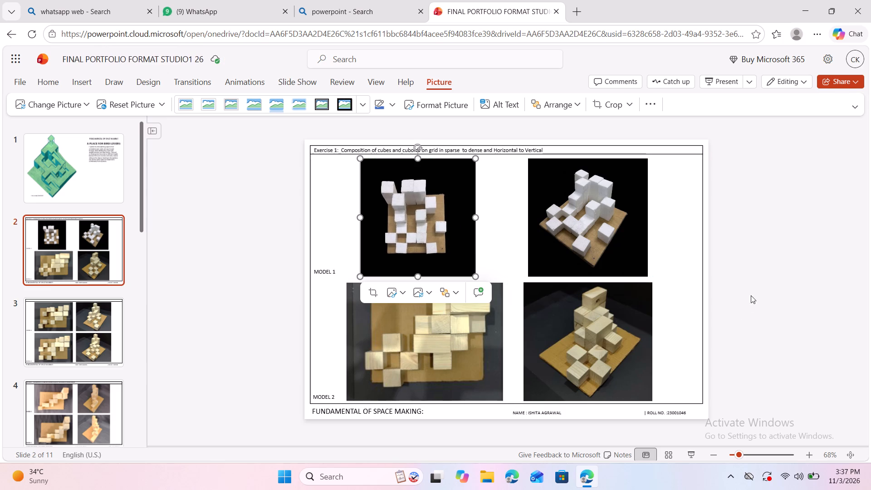
pyautogui.click(780, 273)
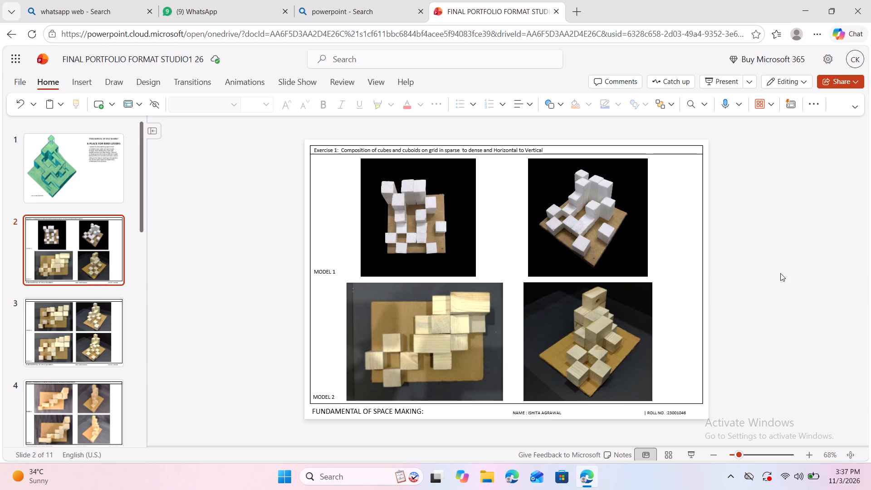
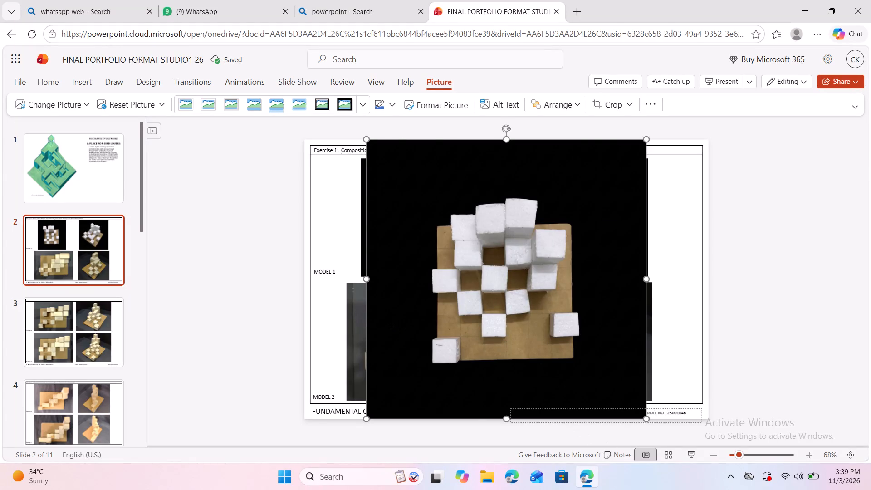
# Shrink the oversized white-cube top-view photo on slide 2 to roughly the size of the Model 1 photos.
pyautogui.moveTo(647, 419); pyautogui.dragTo(486, 236)
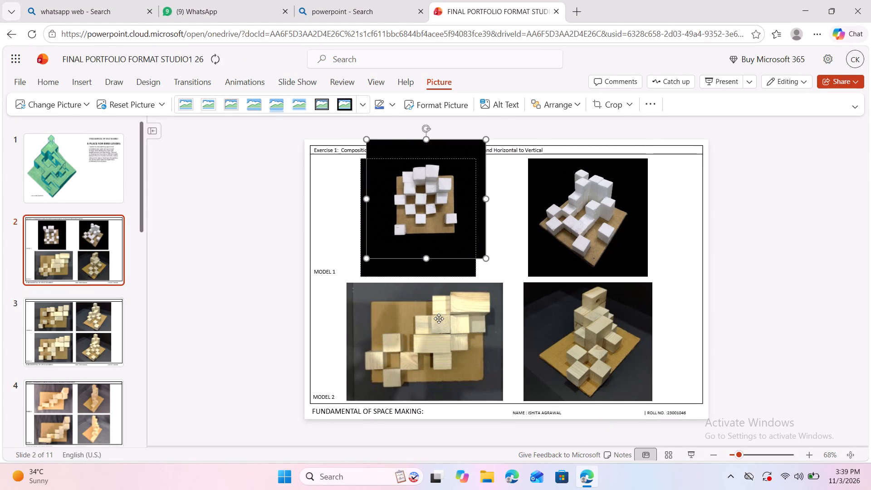
# Delete the wooden-block top-view photo from the Model 2 row of slide 2.
pyautogui.click(430, 342)
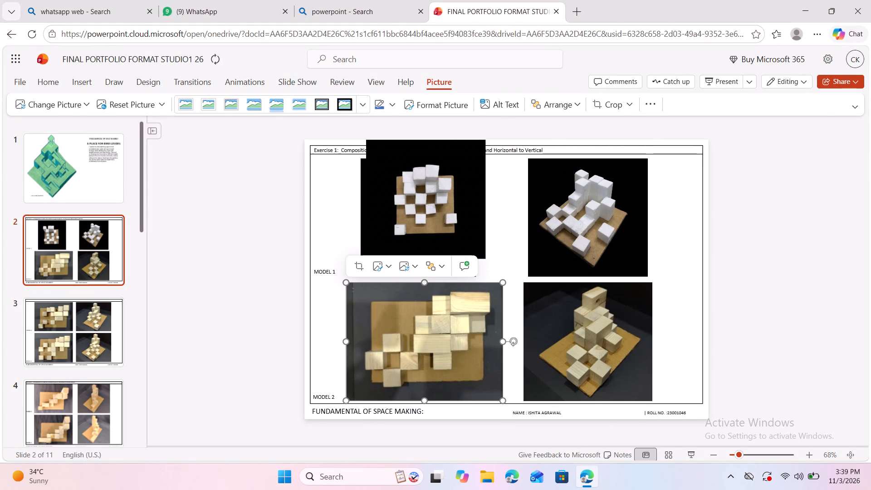
pyautogui.press('Delete')
# Shrink the new white-cube photo to match the Model 1 top-view photo's width and place it in the empty Model 2 spot directly below.
pyautogui.moveTo(457, 201); pyautogui.dragTo(451, 204)
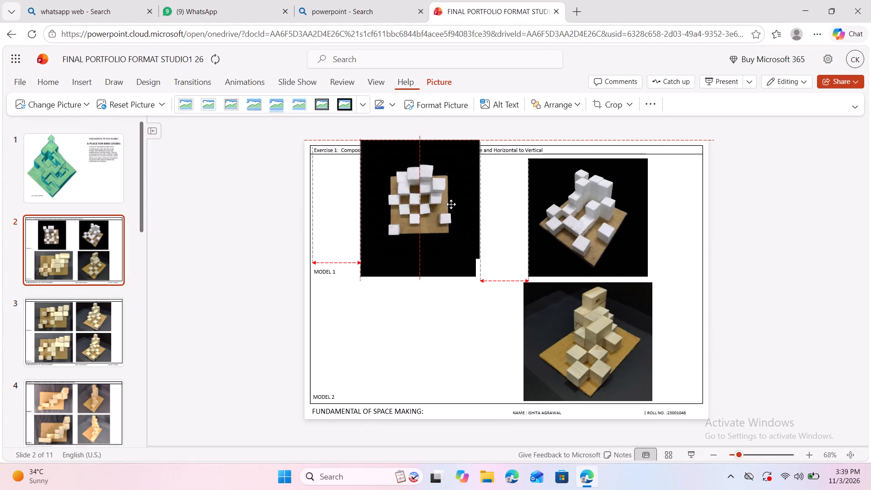
pyautogui.moveTo(451, 204); pyautogui.dragTo(452, 220)
pyautogui.moveTo(480, 277); pyautogui.dragTo(475, 271)
pyautogui.moveTo(434, 213); pyautogui.dragTo(427, 325)
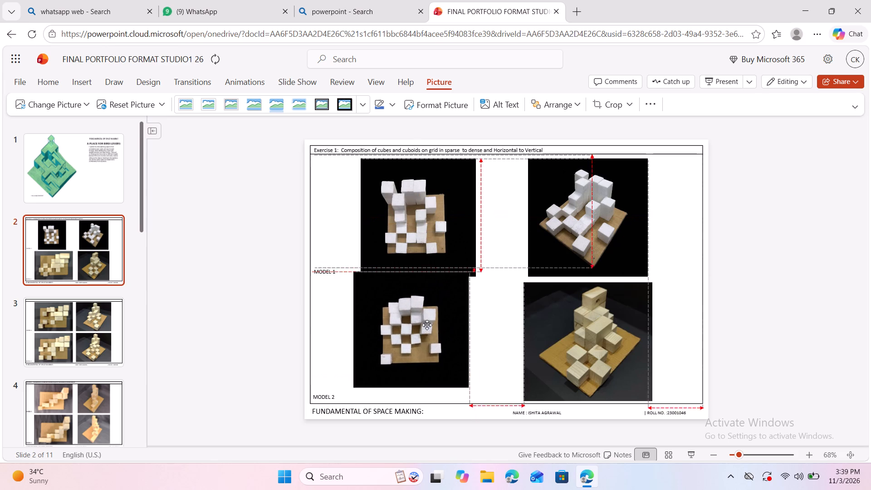
pyautogui.moveTo(427, 325); pyautogui.dragTo(432, 337)
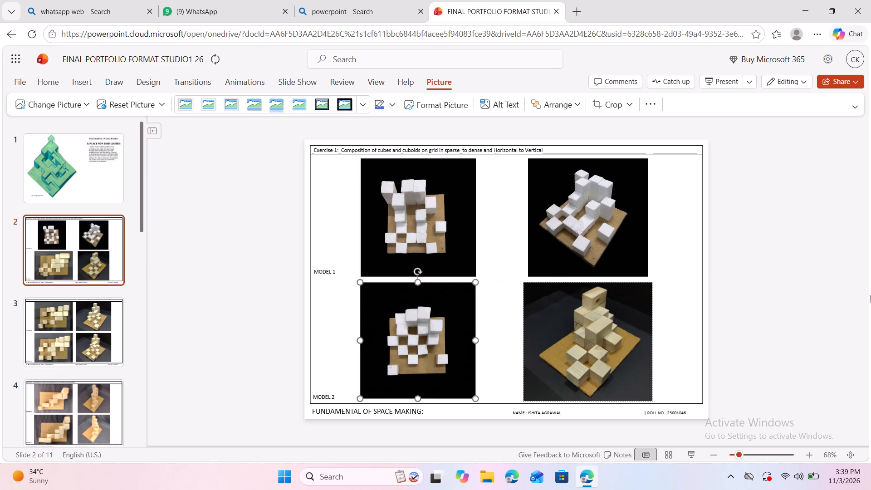
pyautogui.click(773, 279)
# Select the remaining wooden-block angled-view photo in the Model 2 row.
pyautogui.click(579, 367)
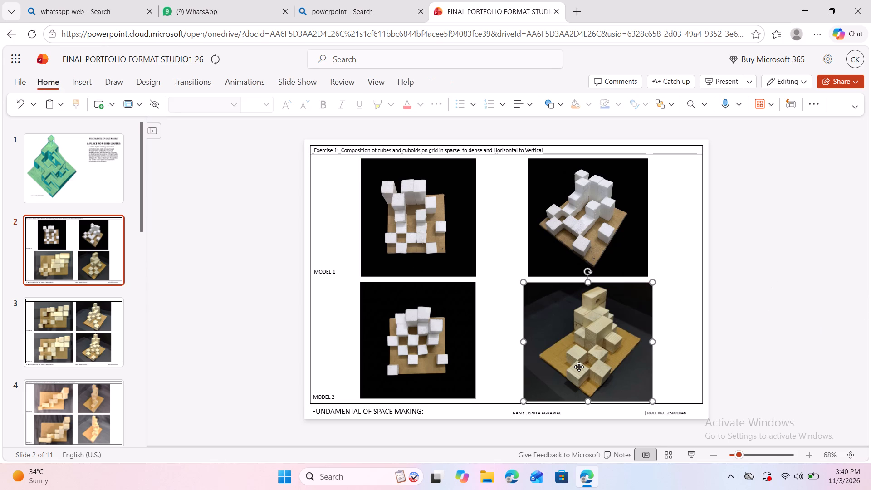
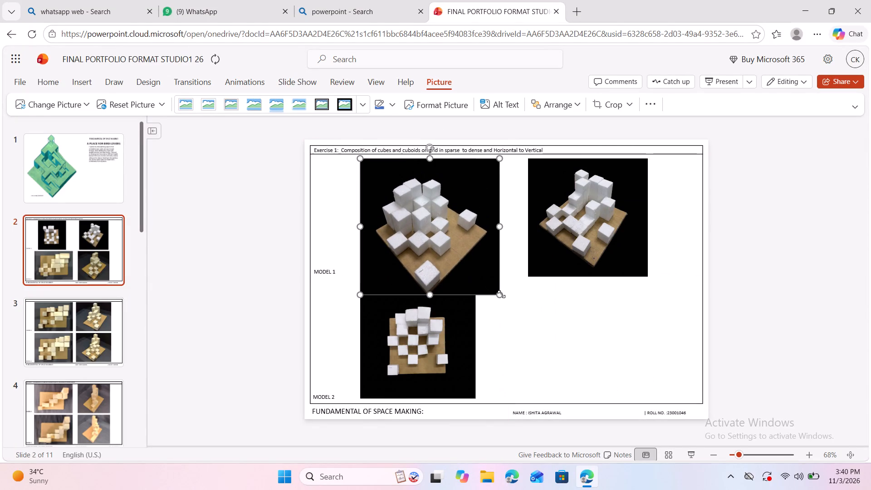
# Shrink the oversized angled white-cube photo in the Model 1 row to fit above the row divider, close to the neighbouring photo's height.
pyautogui.moveTo(501, 294); pyautogui.dragTo(484, 258)
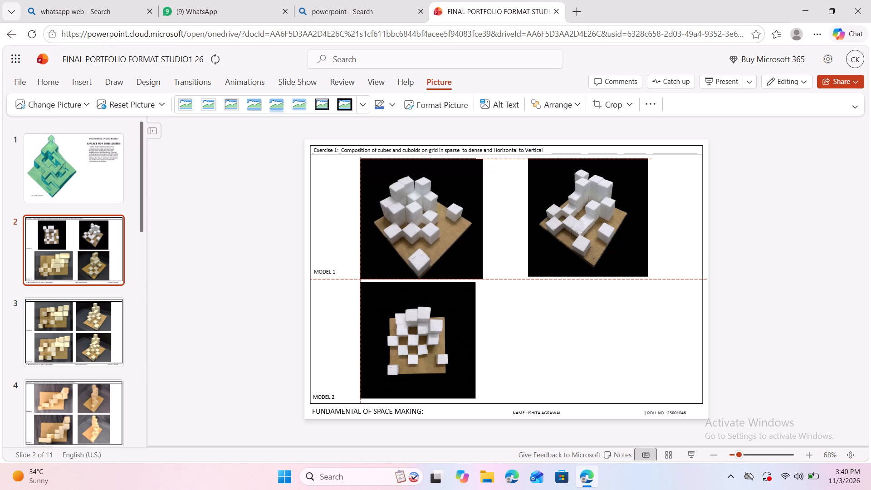
# Shrink the angled white-cube photo covering the Model 1 top view to that photo's width and move it into the empty Model 2 spot.
pyautogui.moveTo(484, 258); pyautogui.dragTo(481, 255)
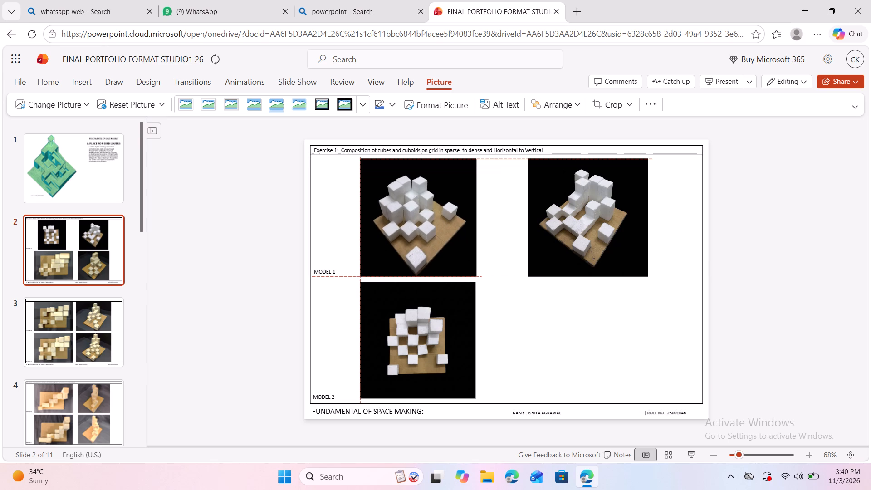
pyautogui.moveTo(481, 255); pyautogui.dragTo(481, 258)
pyautogui.moveTo(481, 258); pyautogui.dragTo(480, 255)
pyautogui.moveTo(426, 213); pyautogui.dragTo(538, 299)
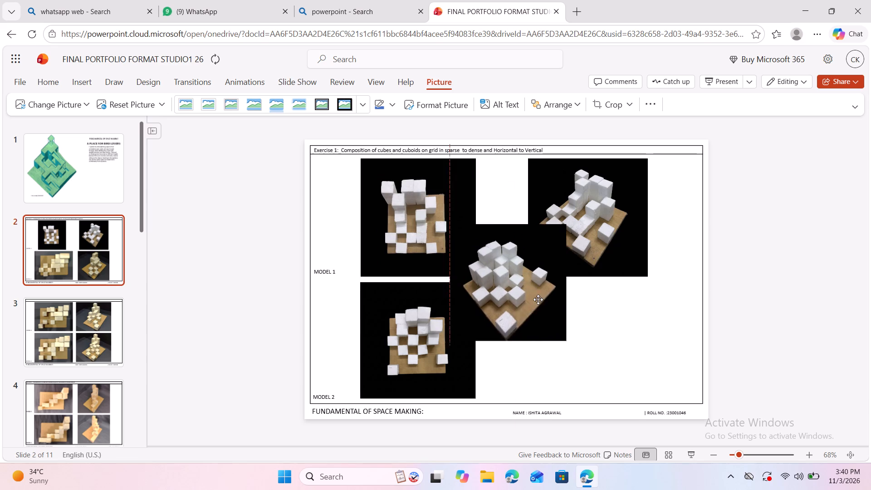
pyautogui.moveTo(538, 299); pyautogui.dragTo(592, 337)
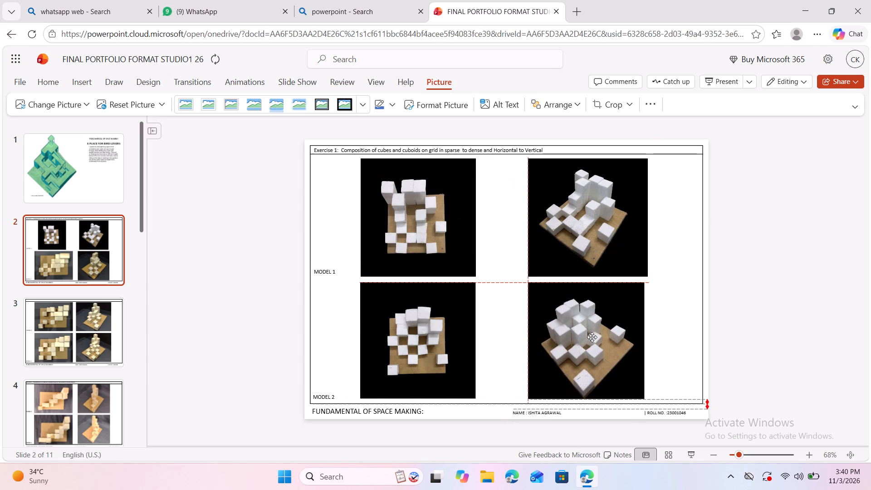
pyautogui.moveTo(592, 337); pyautogui.dragTo(592, 336)
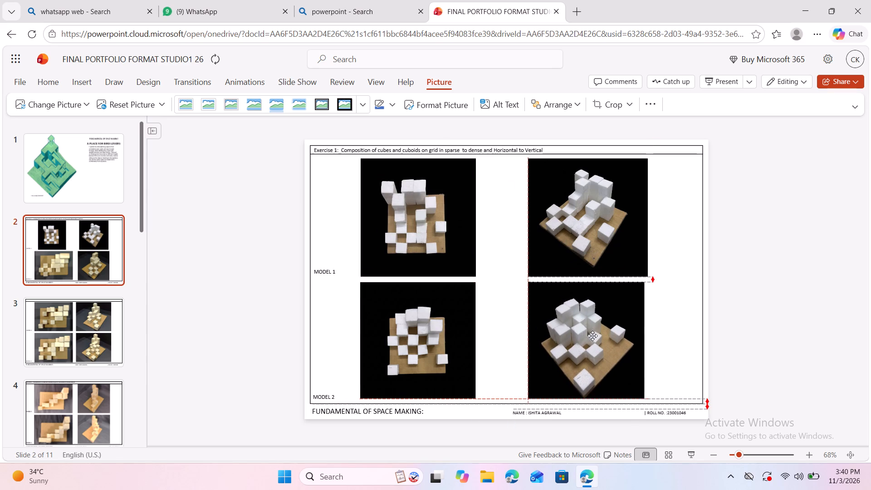
pyautogui.moveTo(592, 336); pyautogui.dragTo(591, 335)
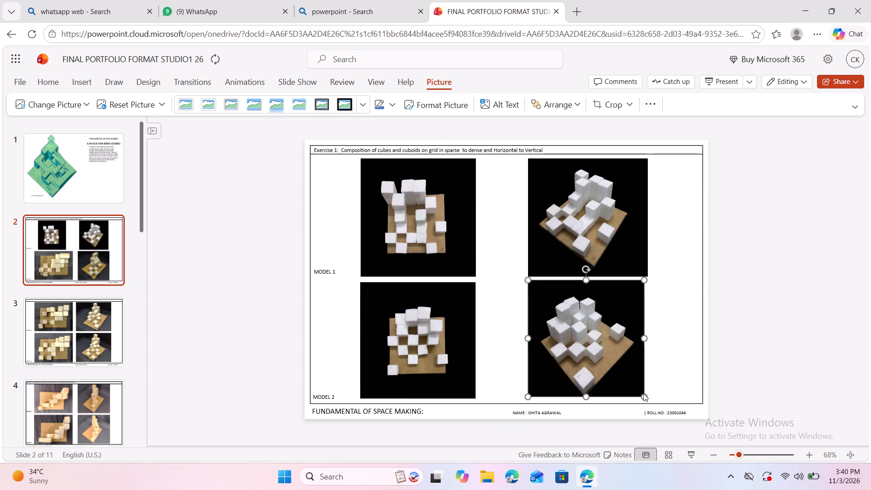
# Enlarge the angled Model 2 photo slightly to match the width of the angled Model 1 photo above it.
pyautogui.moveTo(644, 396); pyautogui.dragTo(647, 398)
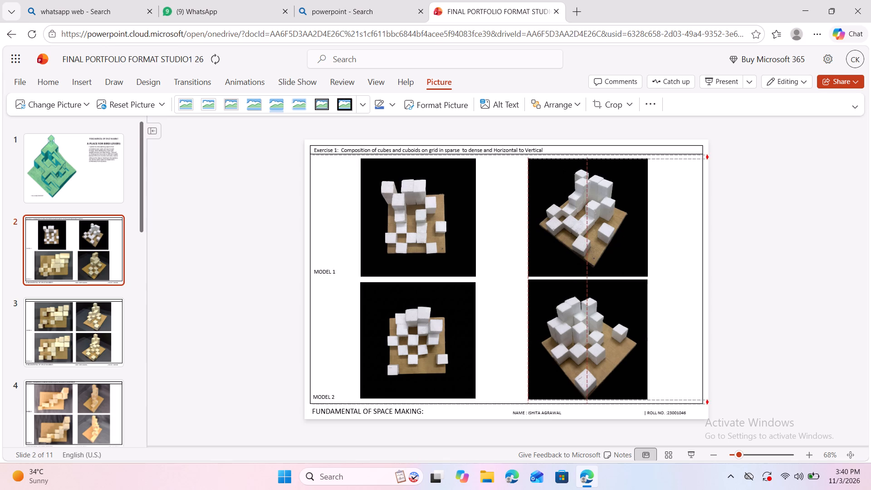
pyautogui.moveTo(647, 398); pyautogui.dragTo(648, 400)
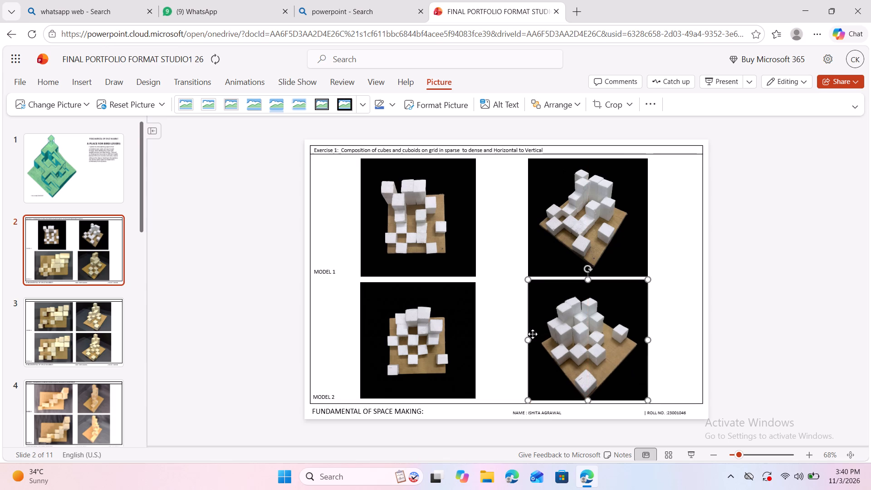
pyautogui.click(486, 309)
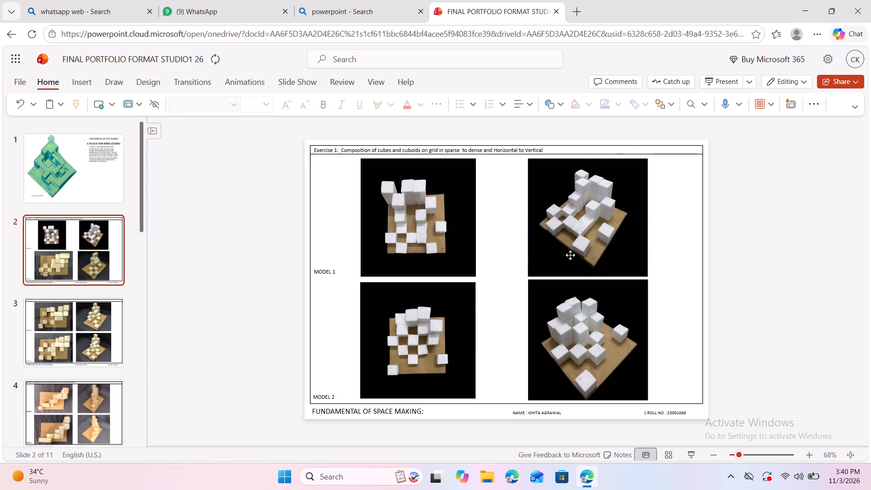
# Reduce the height of the angled Model 1 photo slightly from its lower edge.
pyautogui.click(570, 255)
pyautogui.click(588, 276)
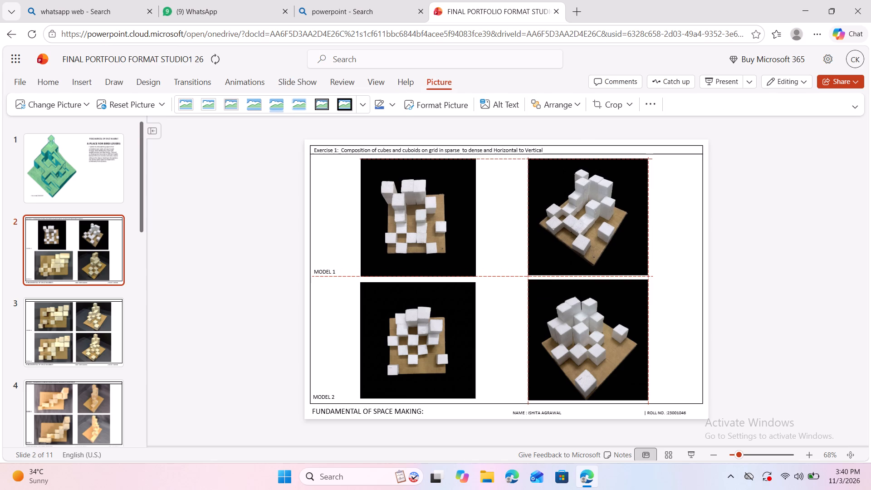
pyautogui.click(685, 319)
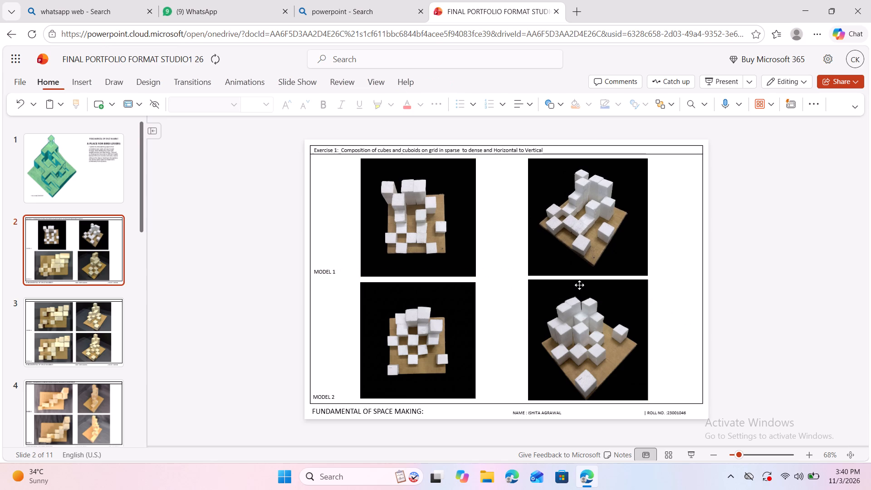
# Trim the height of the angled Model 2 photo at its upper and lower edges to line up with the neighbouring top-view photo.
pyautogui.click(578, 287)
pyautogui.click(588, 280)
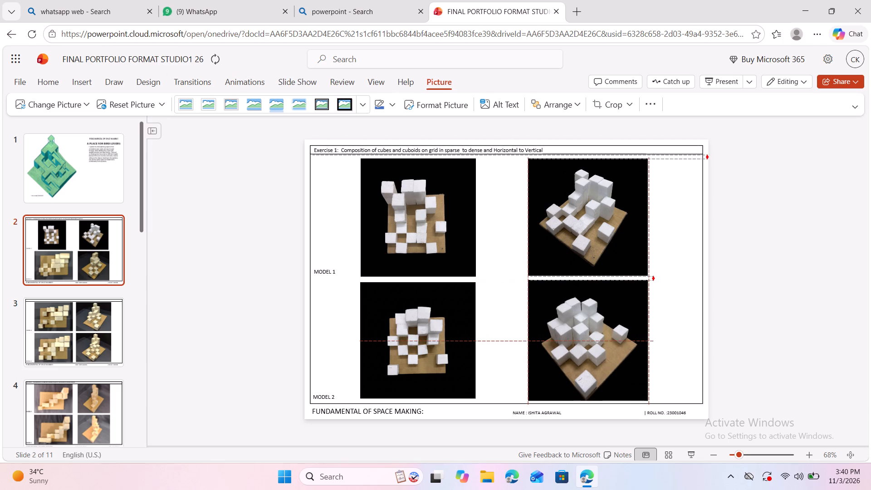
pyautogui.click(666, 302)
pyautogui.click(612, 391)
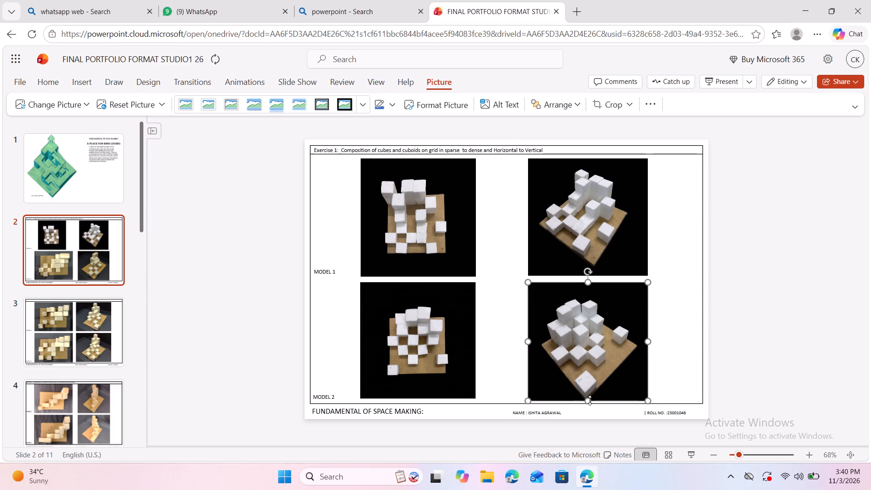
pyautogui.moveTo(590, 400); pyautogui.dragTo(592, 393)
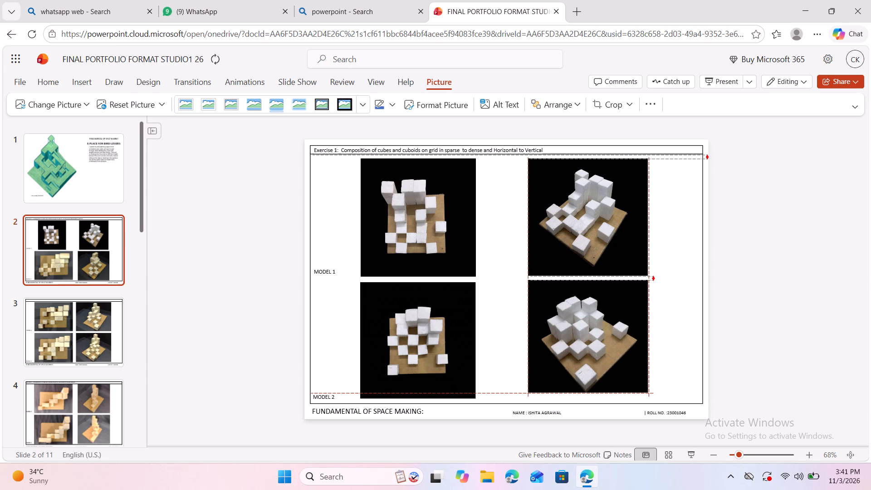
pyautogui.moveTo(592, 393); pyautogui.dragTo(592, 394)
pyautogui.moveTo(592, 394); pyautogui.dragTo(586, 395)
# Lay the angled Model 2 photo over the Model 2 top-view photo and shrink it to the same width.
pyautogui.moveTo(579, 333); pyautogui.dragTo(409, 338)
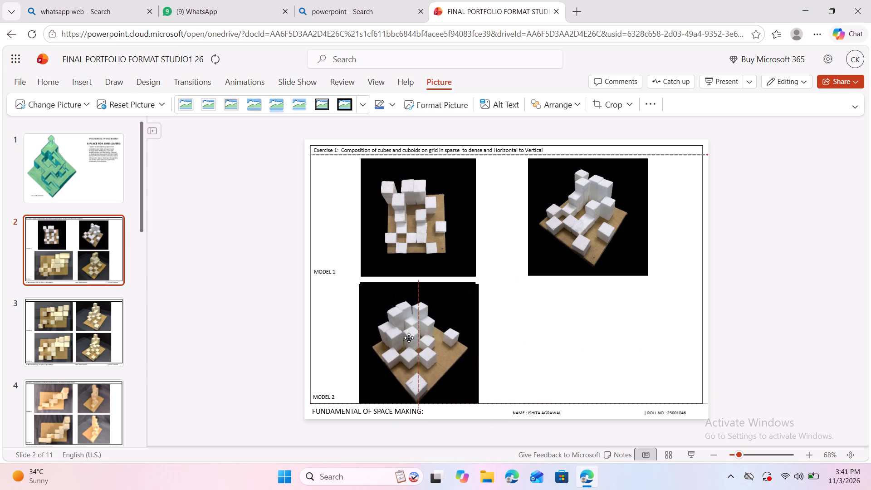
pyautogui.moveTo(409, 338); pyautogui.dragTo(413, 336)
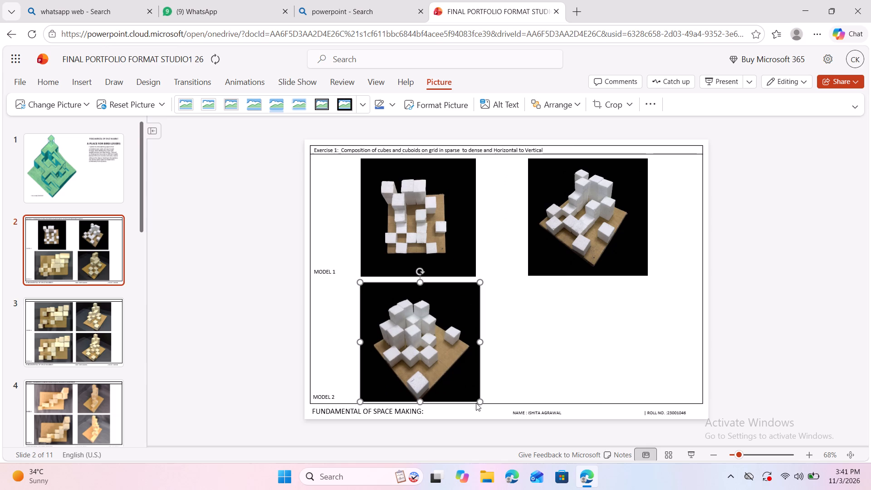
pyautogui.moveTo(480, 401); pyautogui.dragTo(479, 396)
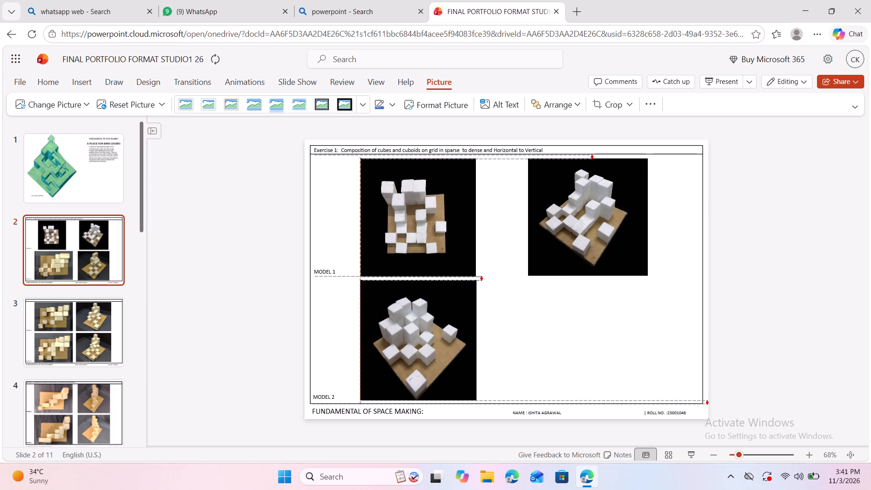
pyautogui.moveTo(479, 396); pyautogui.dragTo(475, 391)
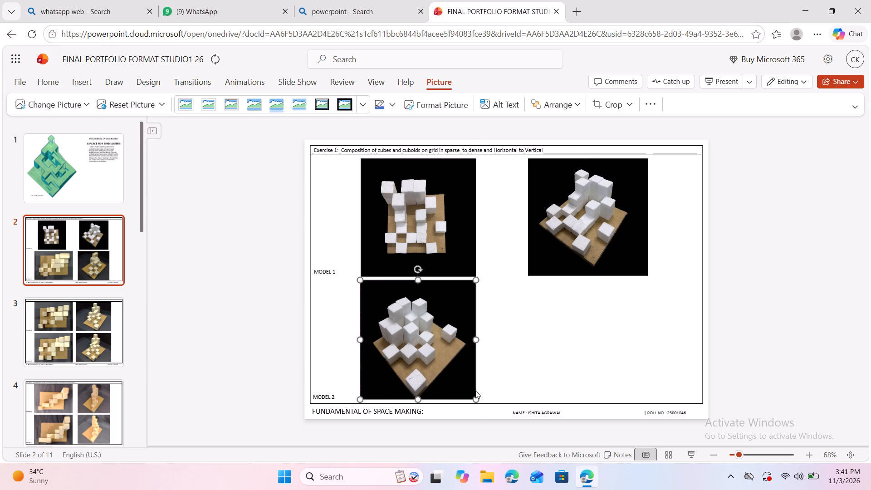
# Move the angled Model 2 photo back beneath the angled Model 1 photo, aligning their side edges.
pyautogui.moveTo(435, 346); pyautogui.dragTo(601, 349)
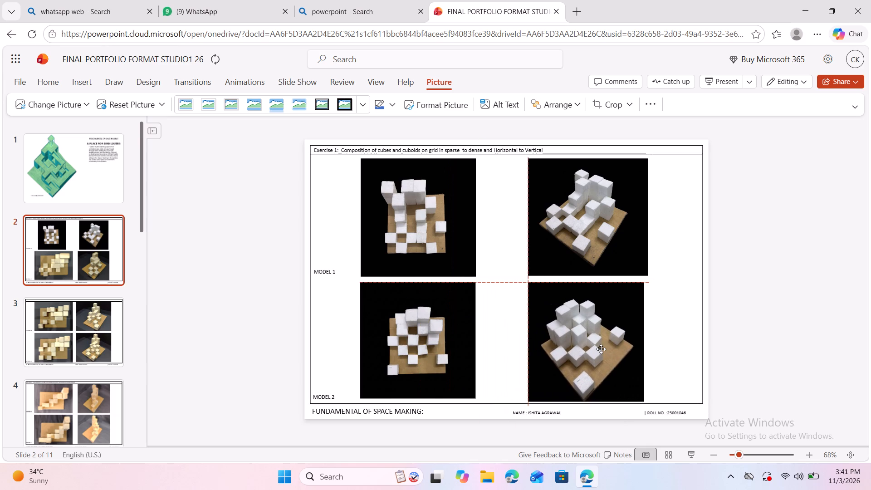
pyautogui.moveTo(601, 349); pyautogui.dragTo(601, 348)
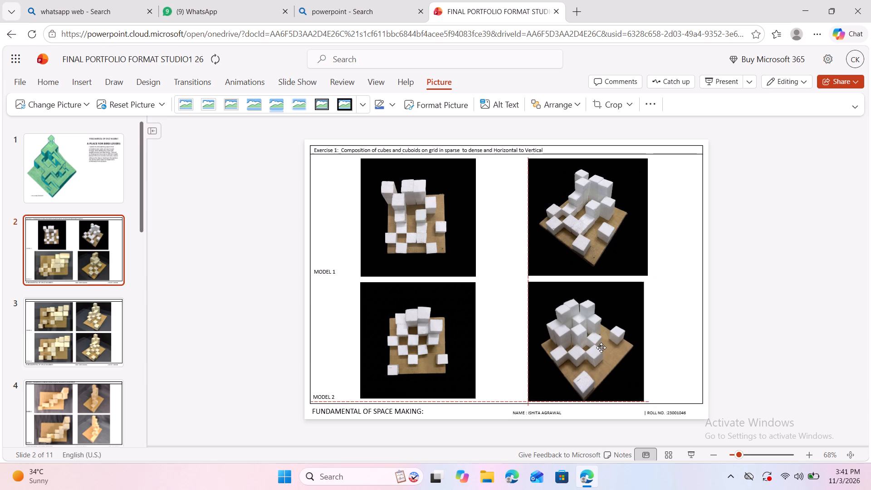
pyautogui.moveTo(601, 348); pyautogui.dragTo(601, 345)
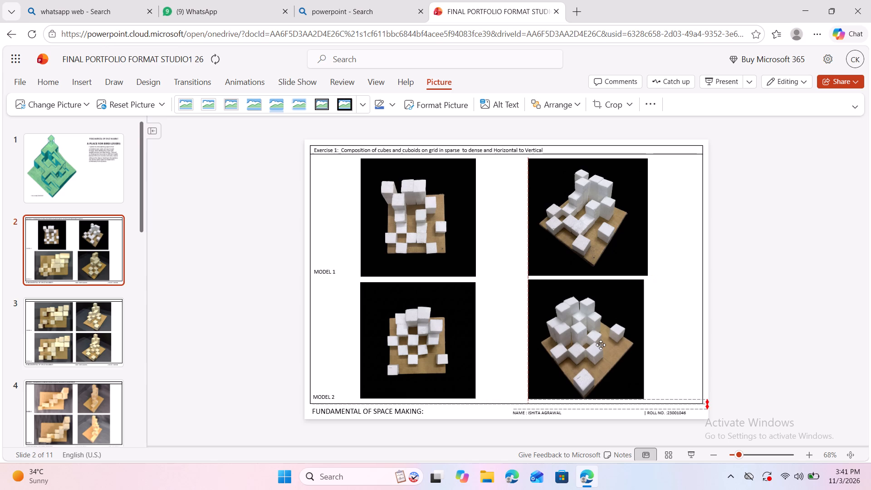
# Place the angled Model 2 photo directly against the Model 2 top-view photo and adjust its height to match.
pyautogui.moveTo(601, 345); pyautogui.dragTo(550, 351)
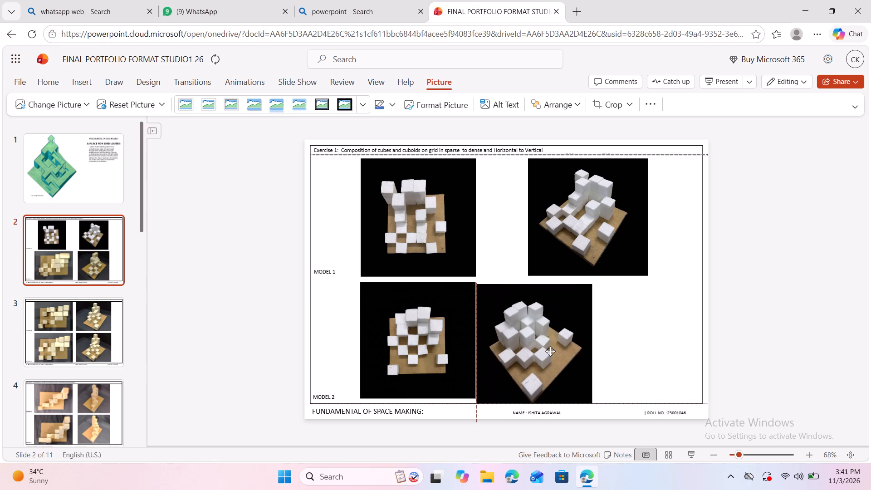
pyautogui.moveTo(550, 351); pyautogui.dragTo(550, 349)
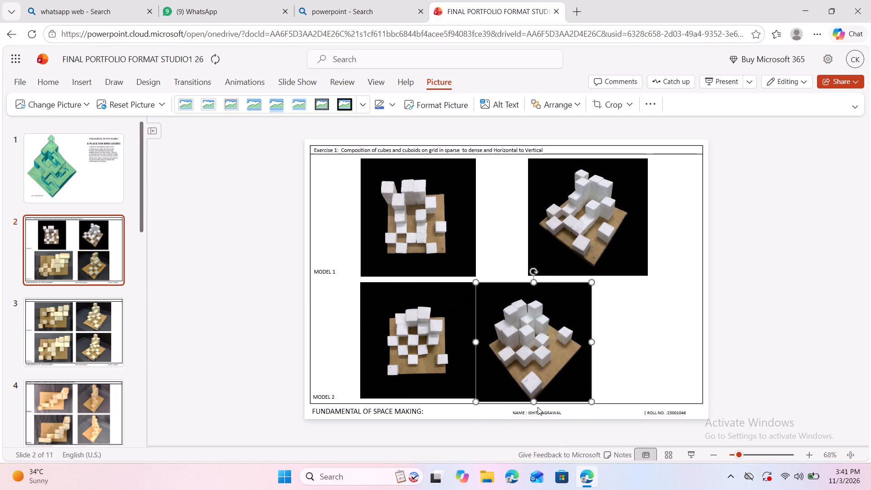
pyautogui.moveTo(533, 402); pyautogui.dragTo(535, 396)
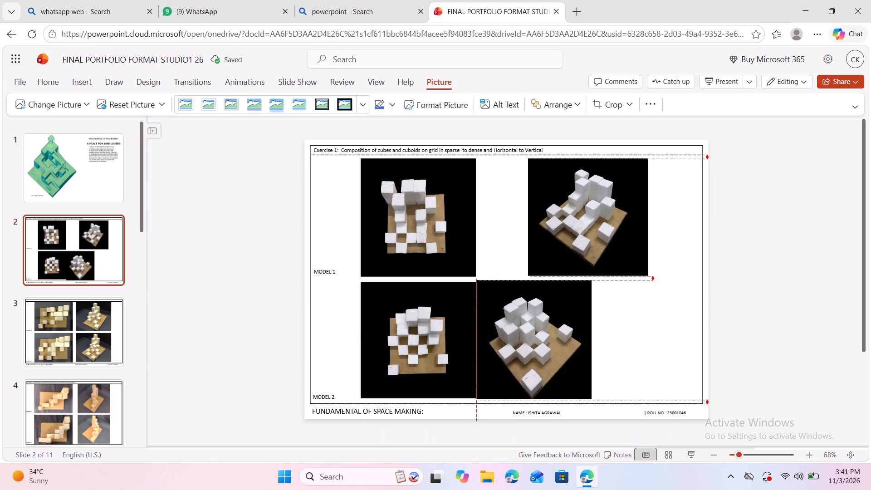
pyautogui.moveTo(535, 396); pyautogui.dragTo(536, 397)
pyautogui.click(536, 345)
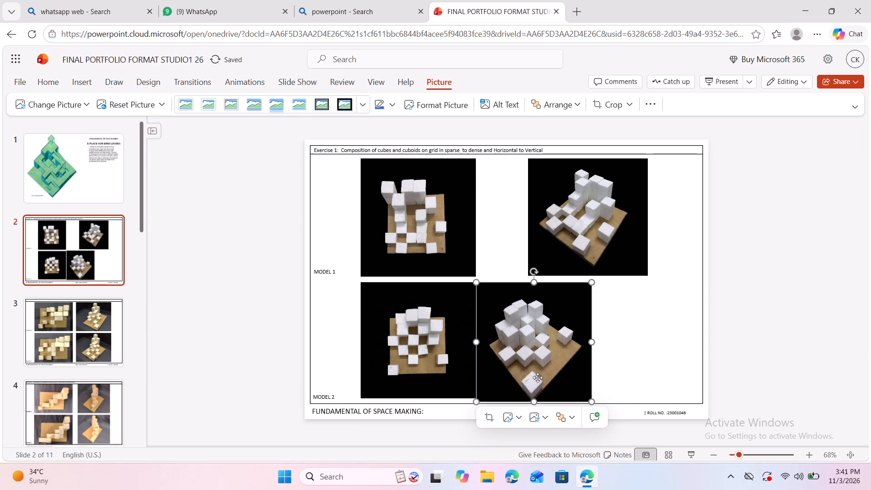
pyautogui.moveTo(535, 402); pyautogui.dragTo(535, 396)
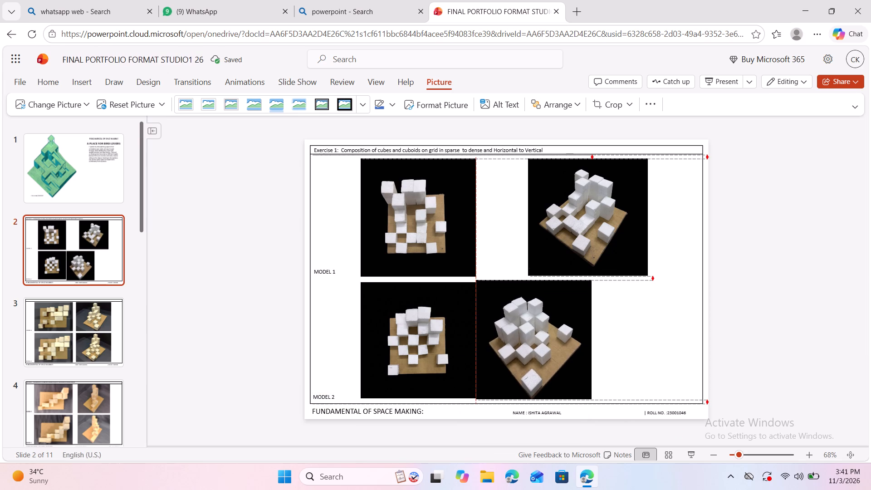
pyautogui.moveTo(535, 396); pyautogui.dragTo(536, 398)
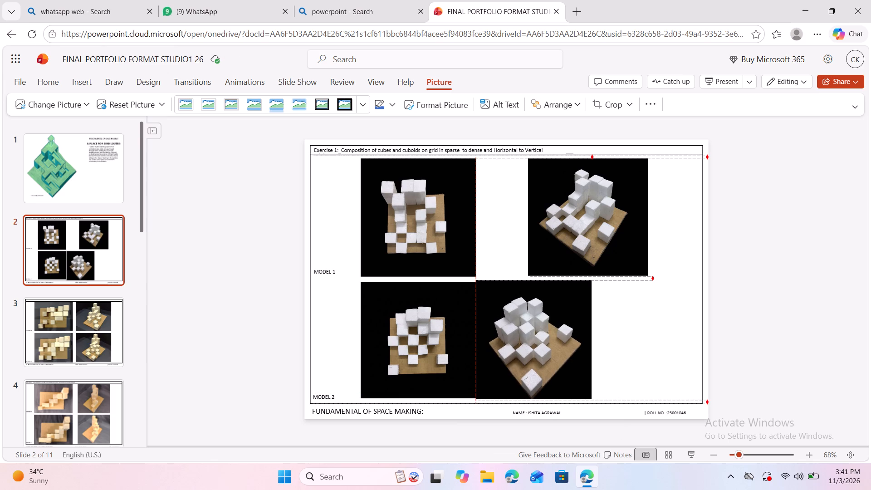
pyautogui.moveTo(536, 398); pyautogui.dragTo(537, 394)
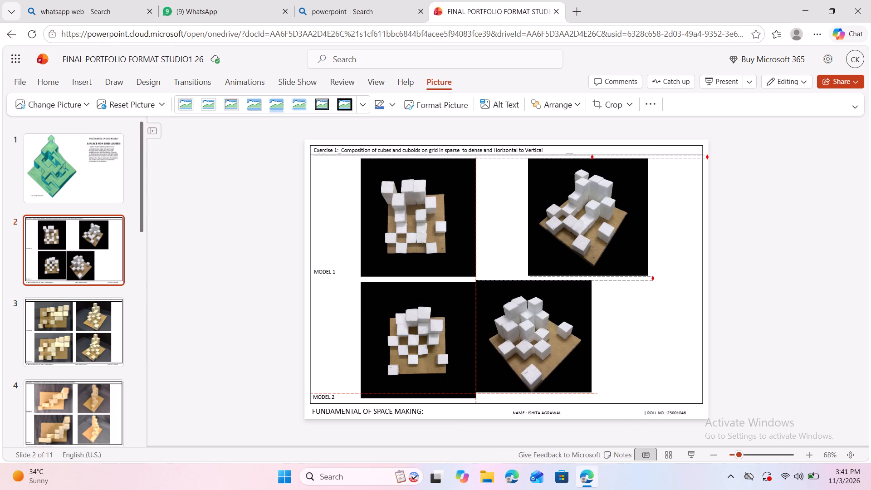
pyautogui.moveTo(537, 394); pyautogui.dragTo(537, 395)
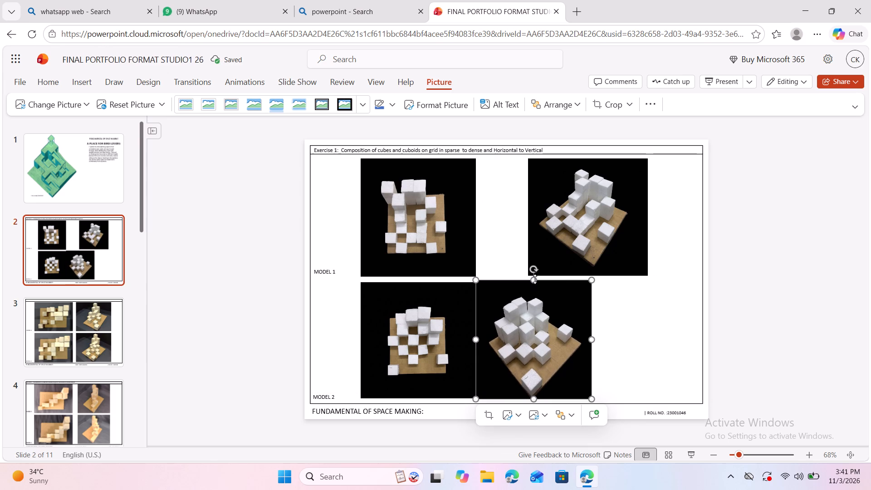
pyautogui.click(533, 282)
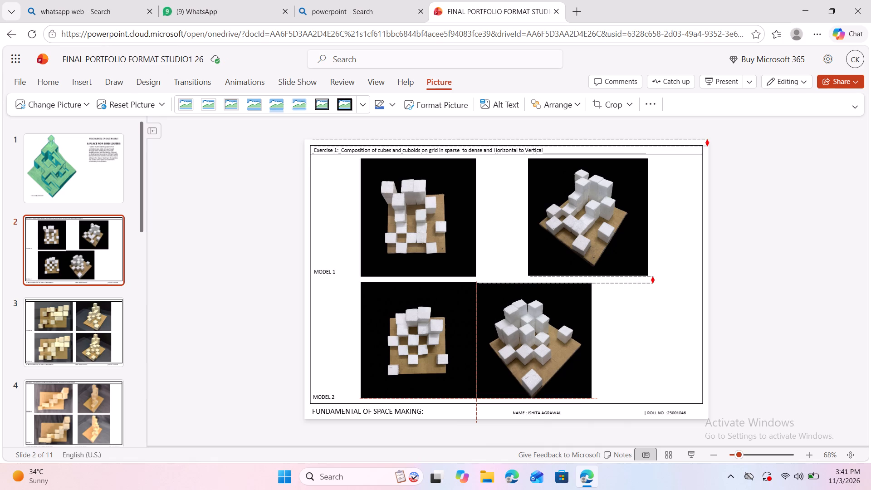
# Move the angled Model 2 photo back beneath the angled Model 1 photo and widen it to the same width.
pyautogui.moveTo(530, 328); pyautogui.dragTo(577, 330)
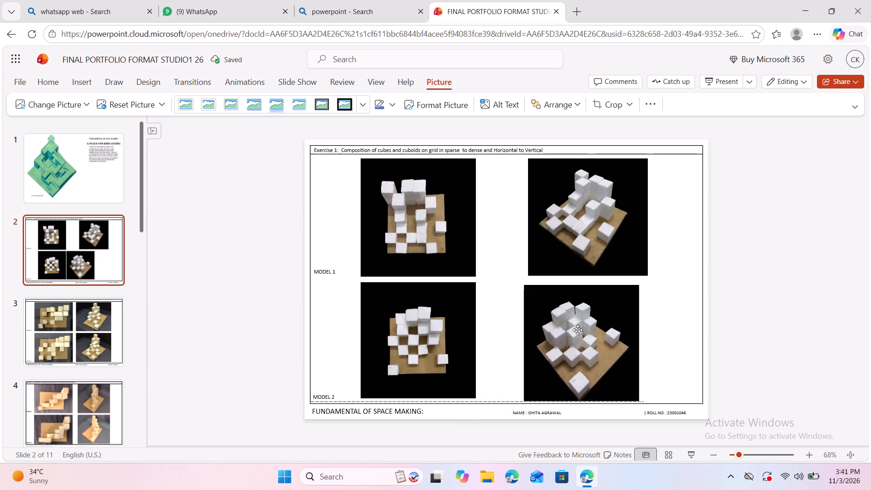
pyautogui.moveTo(577, 330); pyautogui.dragTo(581, 328)
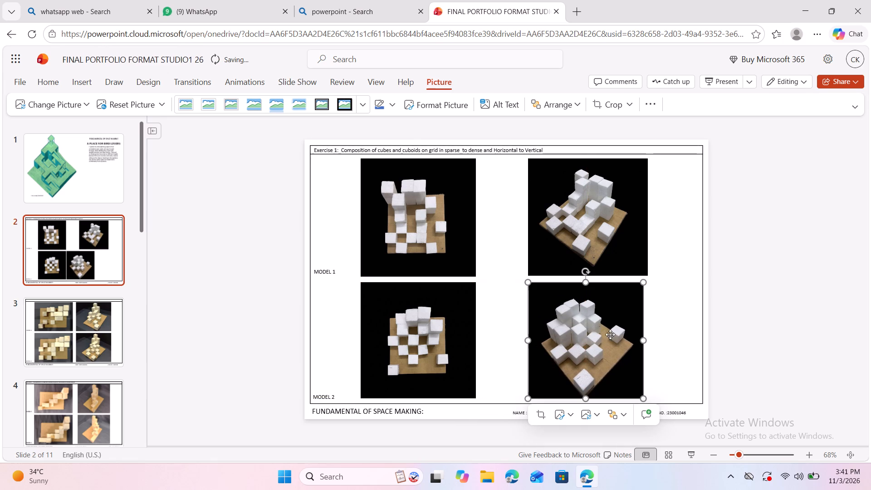
pyautogui.click(643, 341)
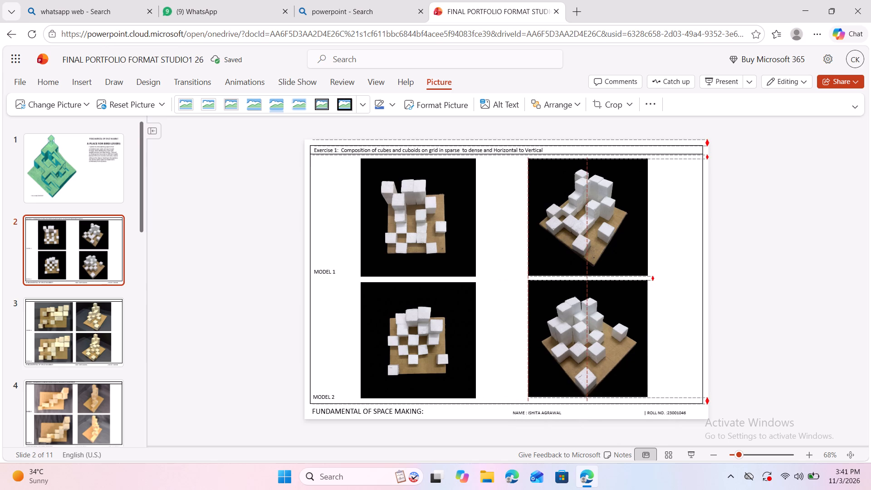
pyautogui.click(671, 333)
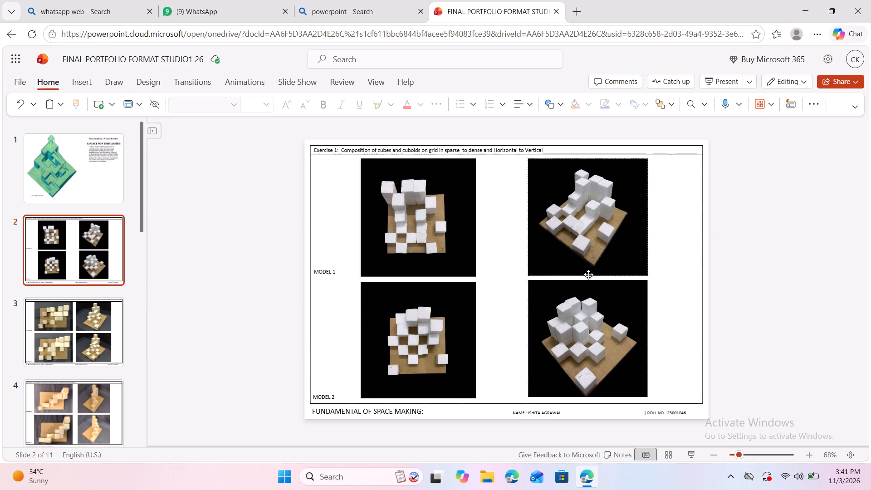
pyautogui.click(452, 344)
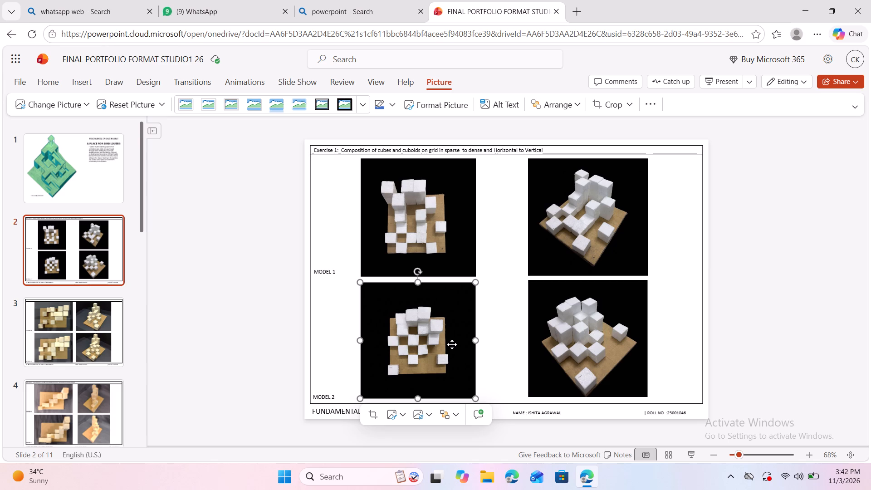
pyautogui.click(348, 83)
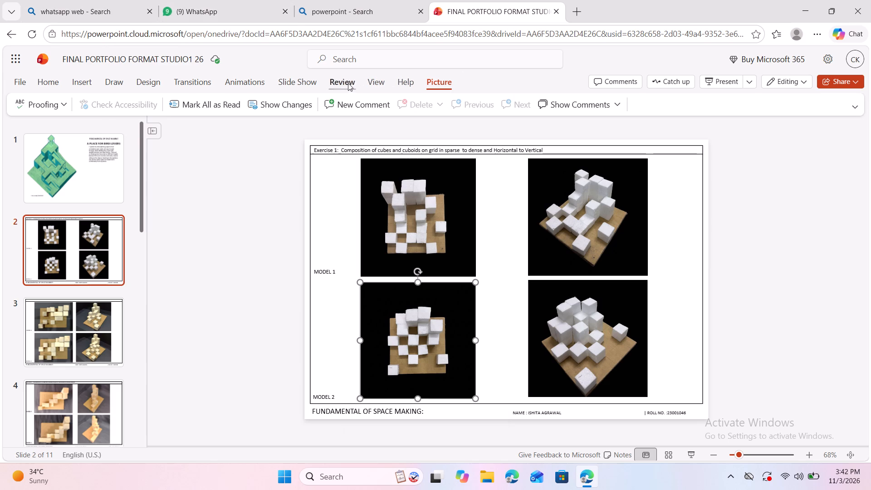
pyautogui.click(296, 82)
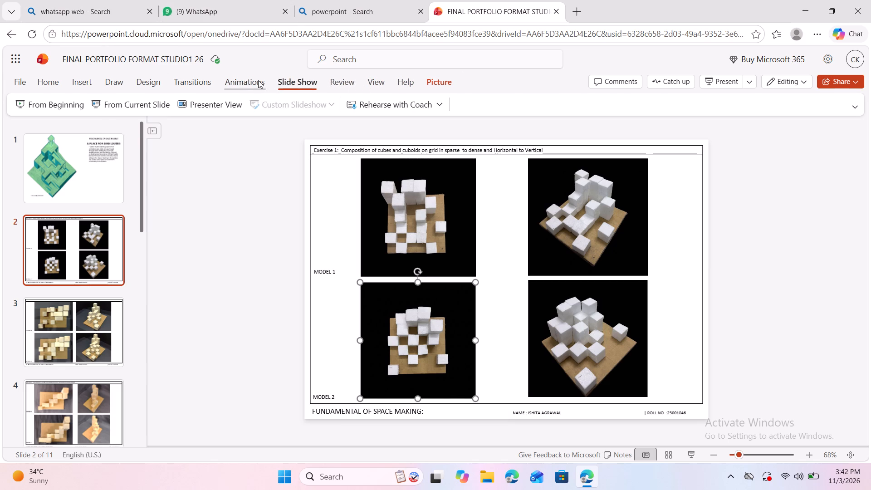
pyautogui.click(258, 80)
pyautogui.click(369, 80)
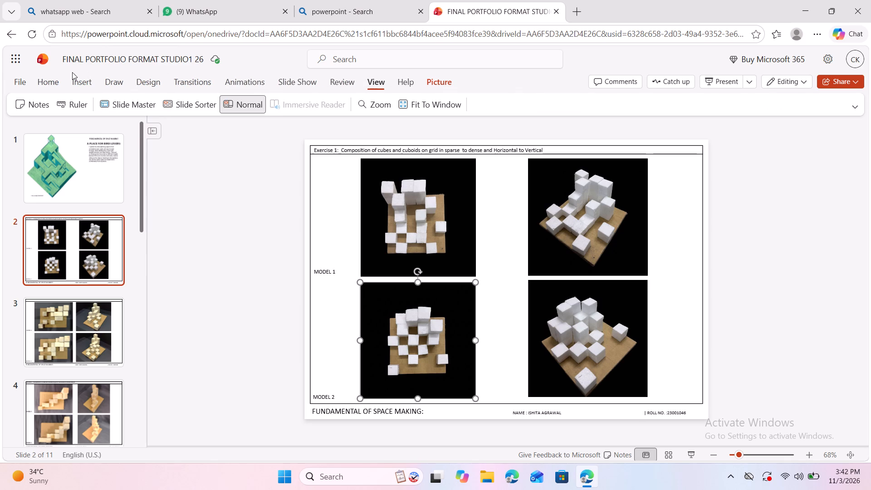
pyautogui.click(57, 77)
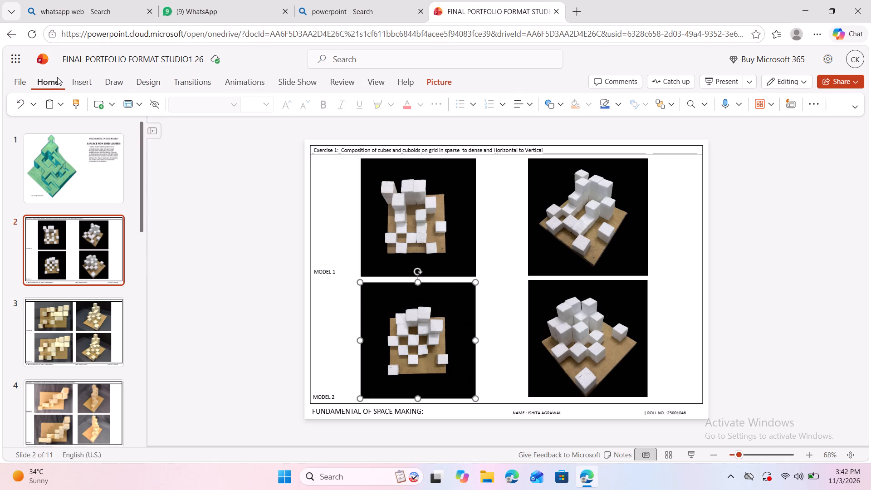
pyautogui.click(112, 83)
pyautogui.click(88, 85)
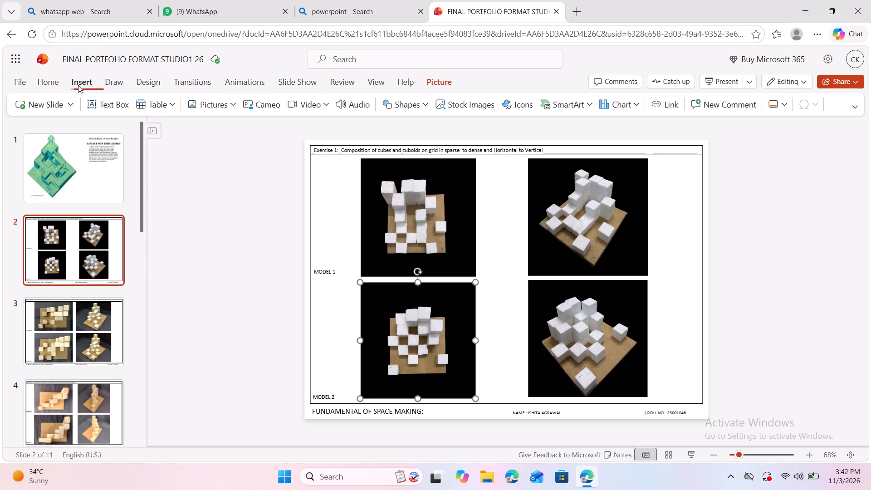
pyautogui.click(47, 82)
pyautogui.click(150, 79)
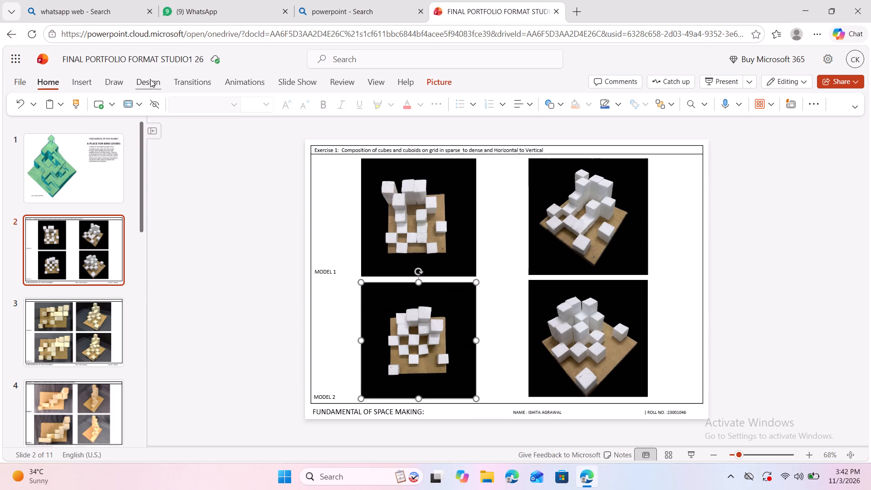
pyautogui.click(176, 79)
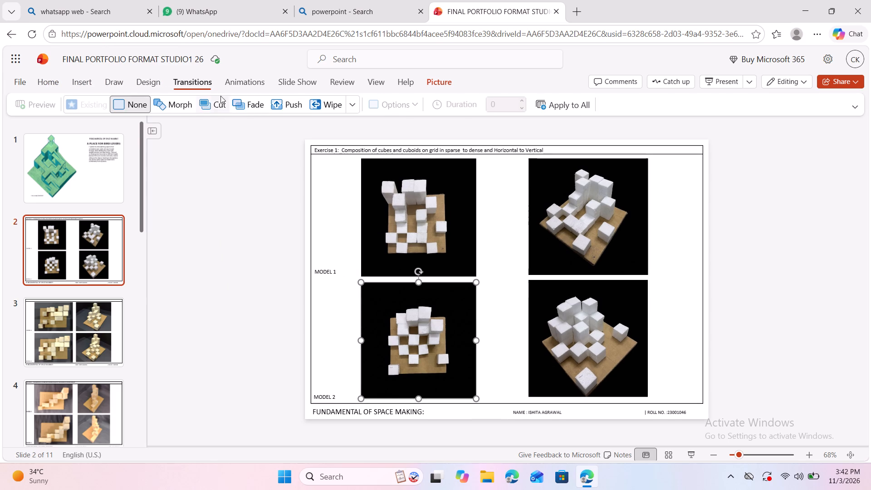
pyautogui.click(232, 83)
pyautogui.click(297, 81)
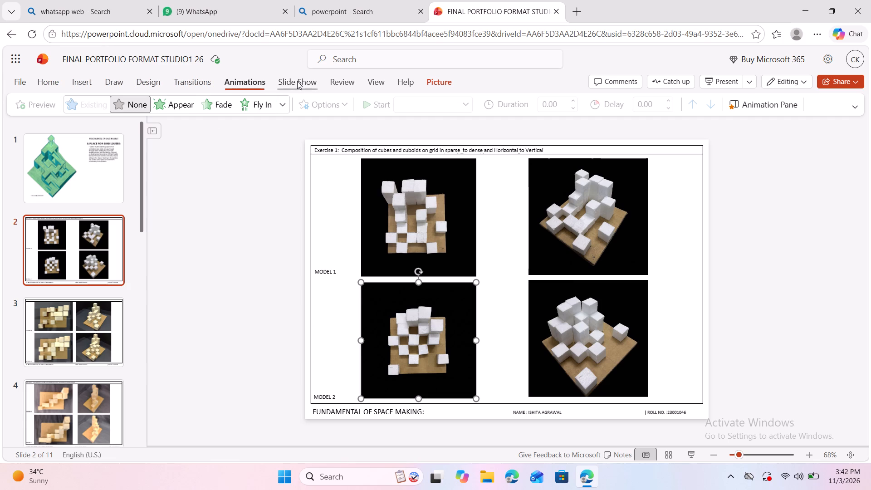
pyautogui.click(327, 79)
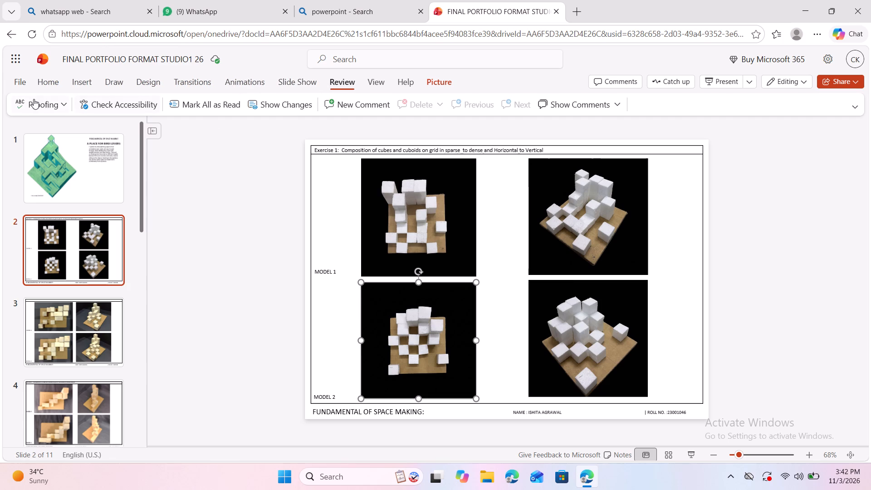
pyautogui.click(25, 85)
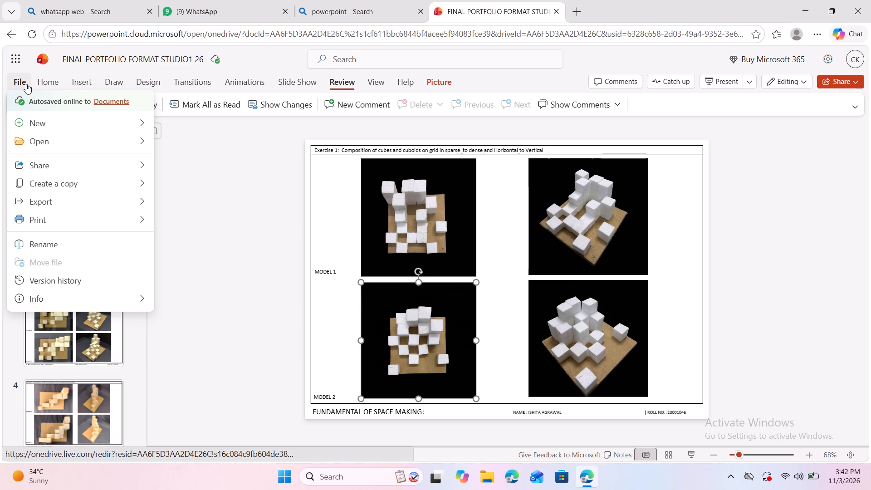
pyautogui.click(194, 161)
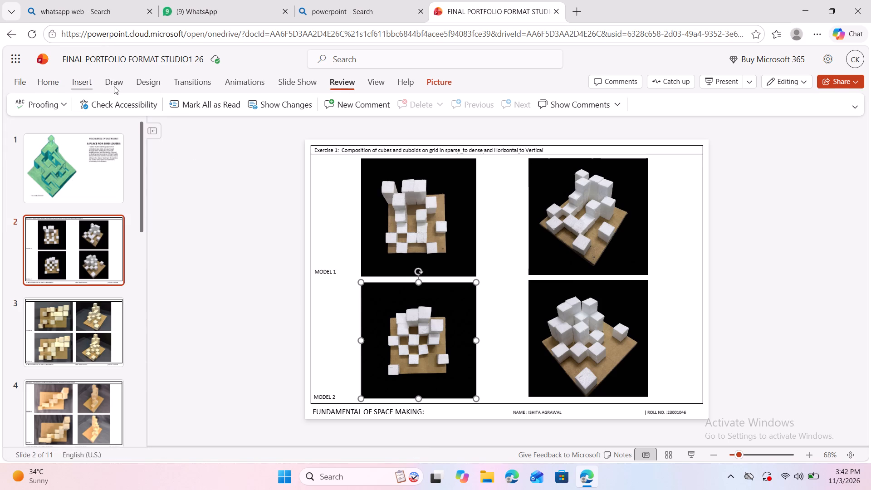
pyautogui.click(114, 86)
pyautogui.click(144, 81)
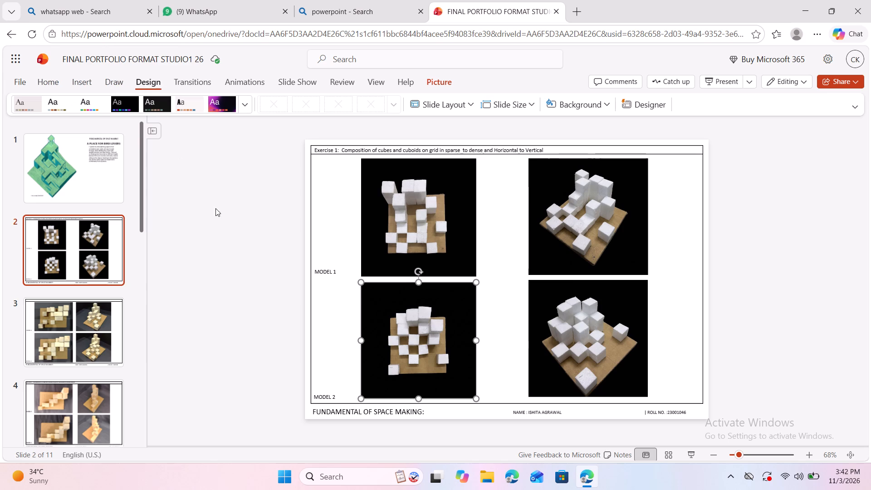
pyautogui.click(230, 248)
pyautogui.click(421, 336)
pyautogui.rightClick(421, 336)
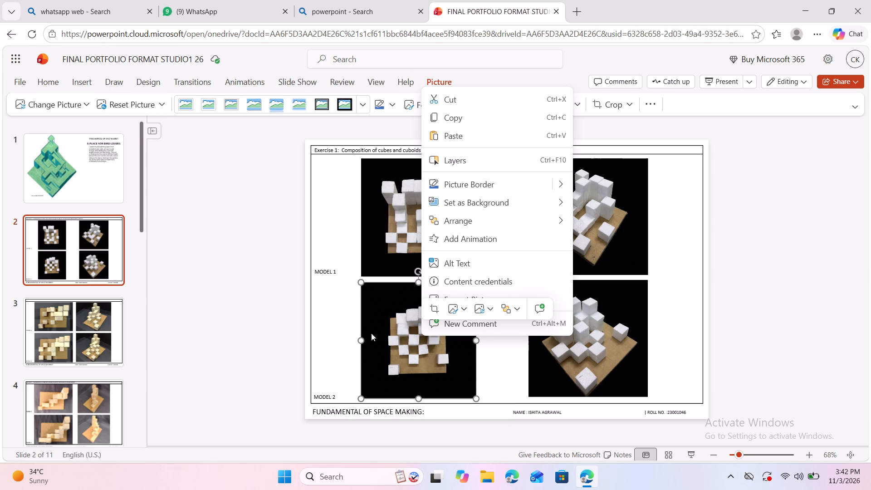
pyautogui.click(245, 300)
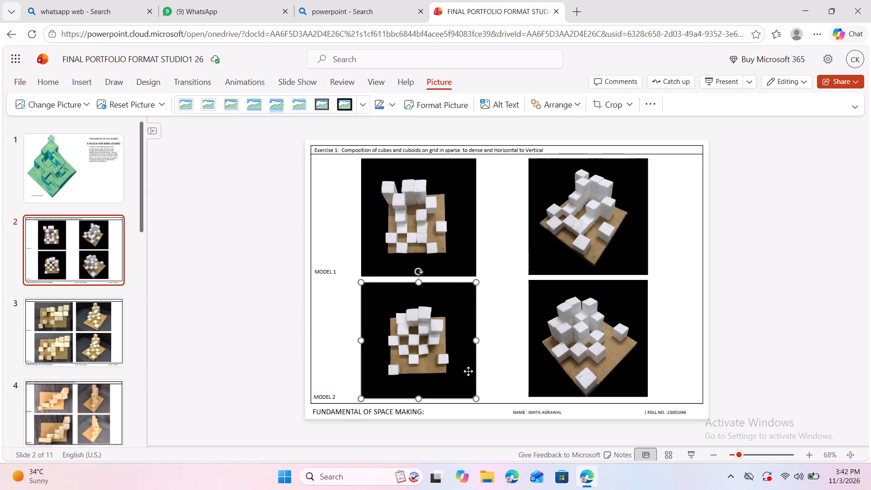
# Slightly increase the height of the angled Model 2 photo so its lower edge lines up with the Model 2 top-view photo.
pyautogui.click(567, 343)
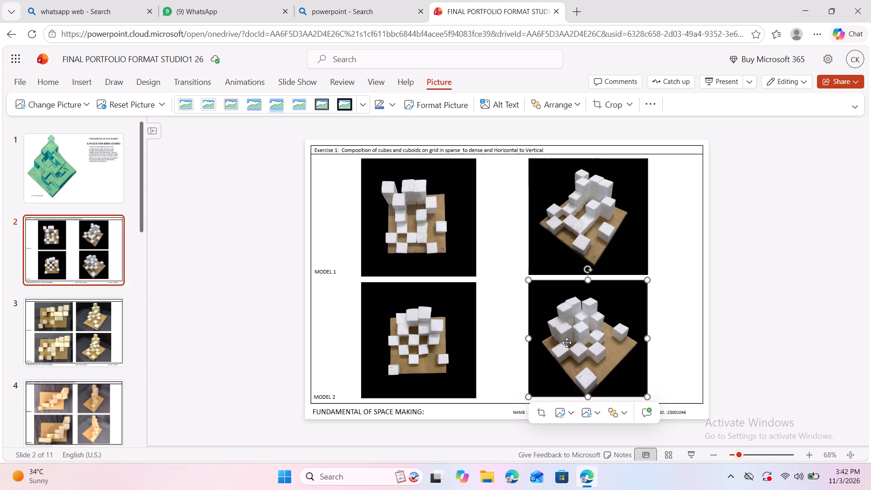
pyautogui.moveTo(645, 397); pyautogui.dragTo(646, 397)
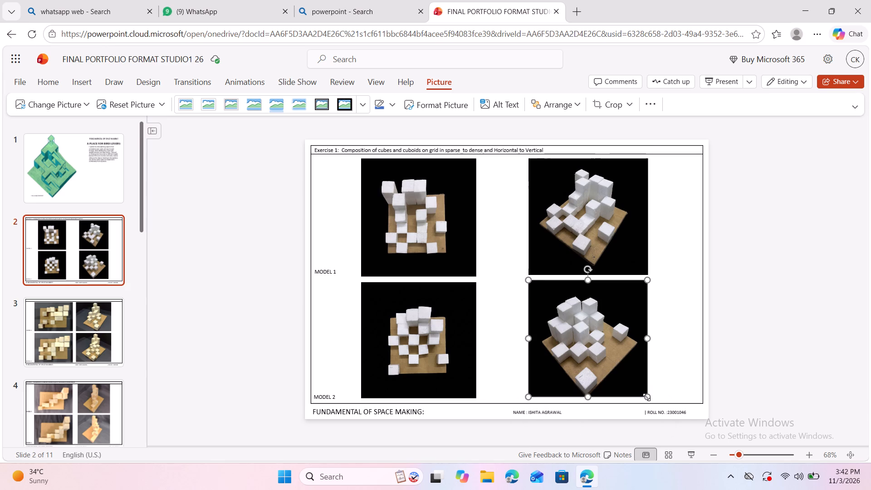
pyautogui.moveTo(646, 397); pyautogui.dragTo(642, 394)
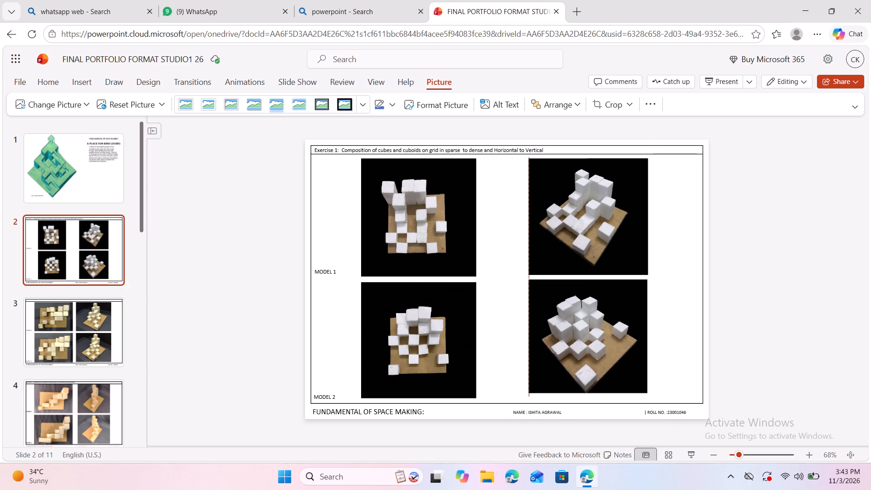
pyautogui.moveTo(642, 394); pyautogui.dragTo(632, 396)
pyautogui.click(761, 286)
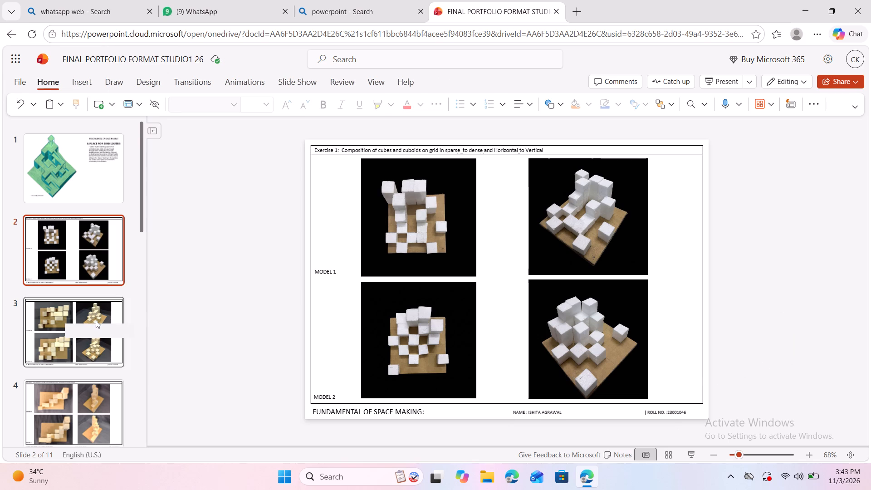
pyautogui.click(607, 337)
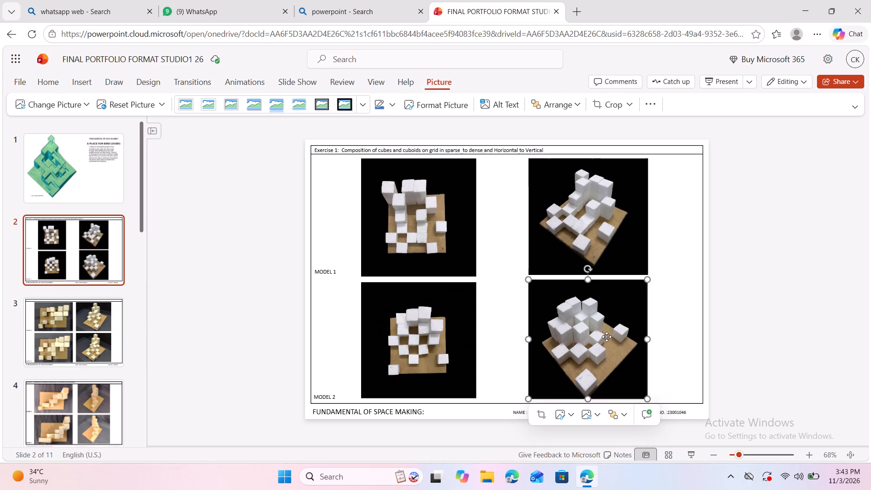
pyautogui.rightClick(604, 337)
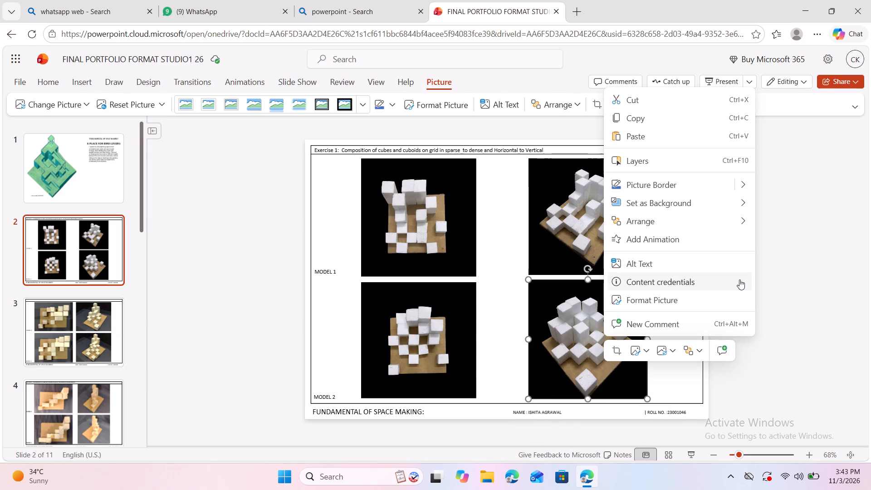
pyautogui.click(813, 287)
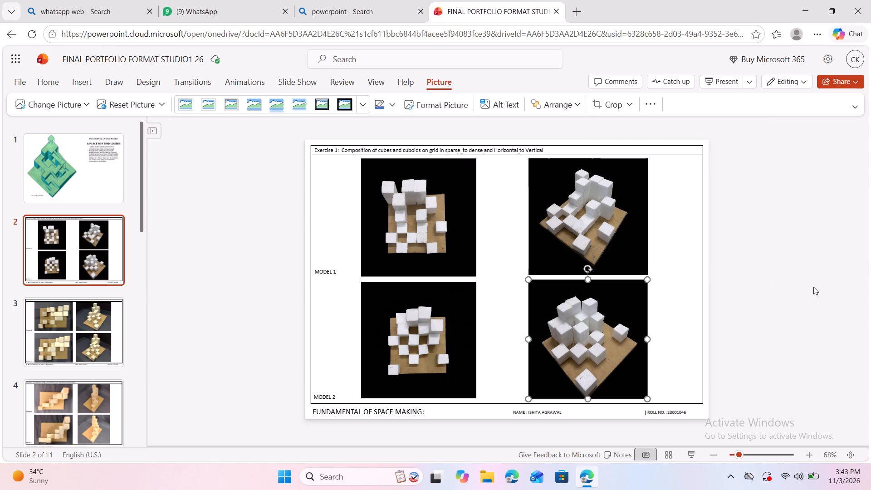
# Compare the model photo layouts on slides 3 and 4 with slide 2, finishing on slide 3.
pyautogui.click(92, 339)
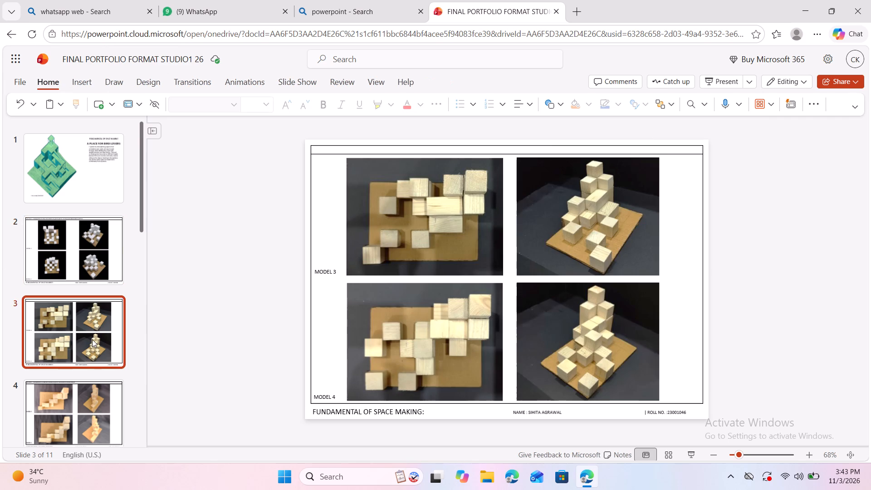
pyautogui.click(83, 407)
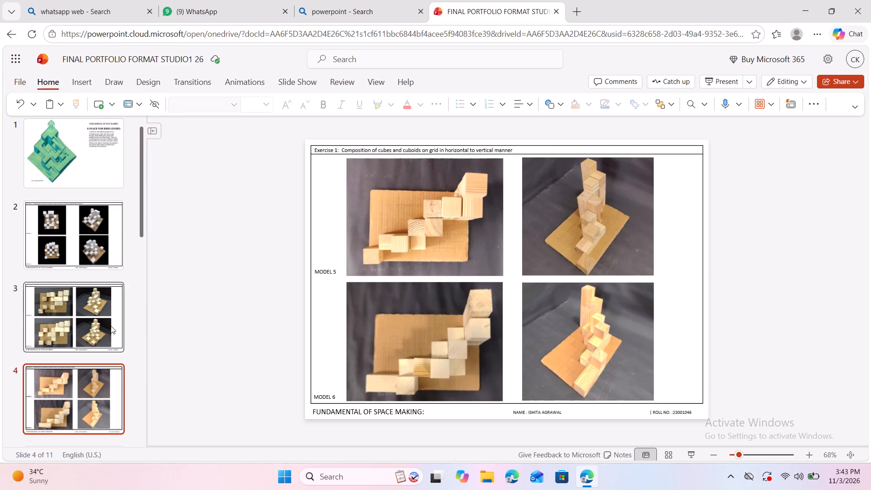
pyautogui.click(109, 318)
pyautogui.click(95, 228)
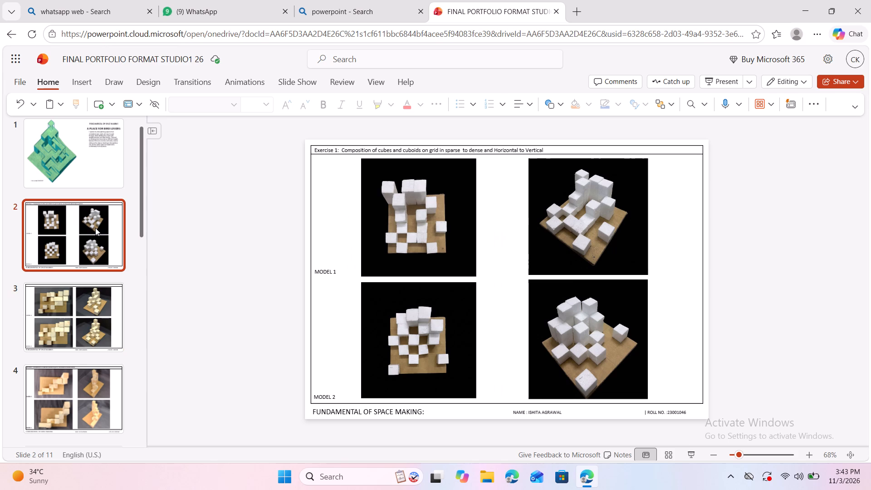
pyautogui.click(74, 331)
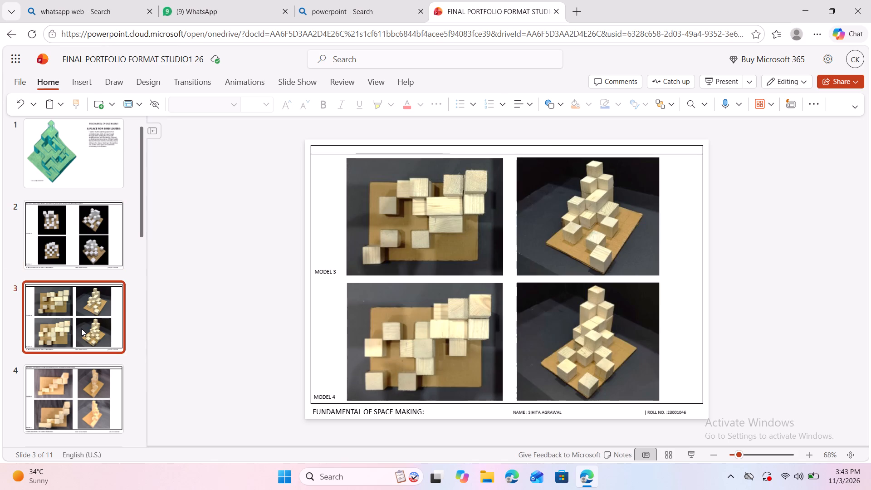
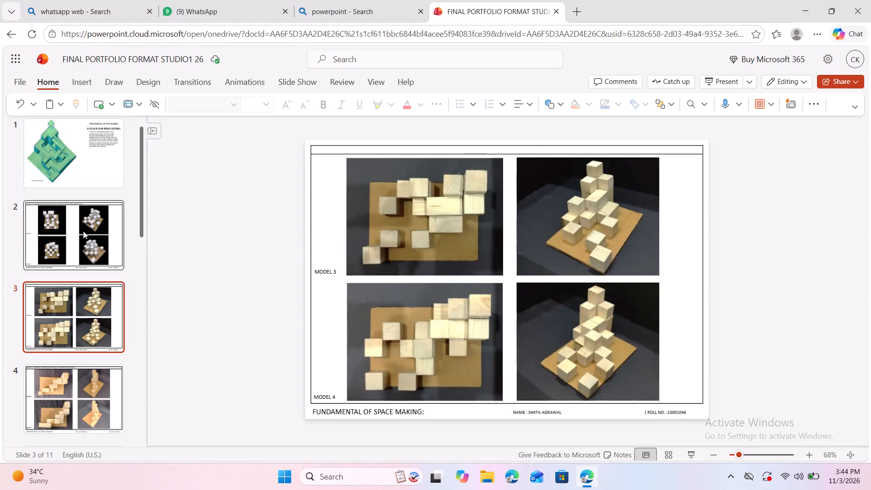
# Return to slide 2 to view the layout of the Model 1 and Model 2 photos.
pyautogui.click(83, 231)
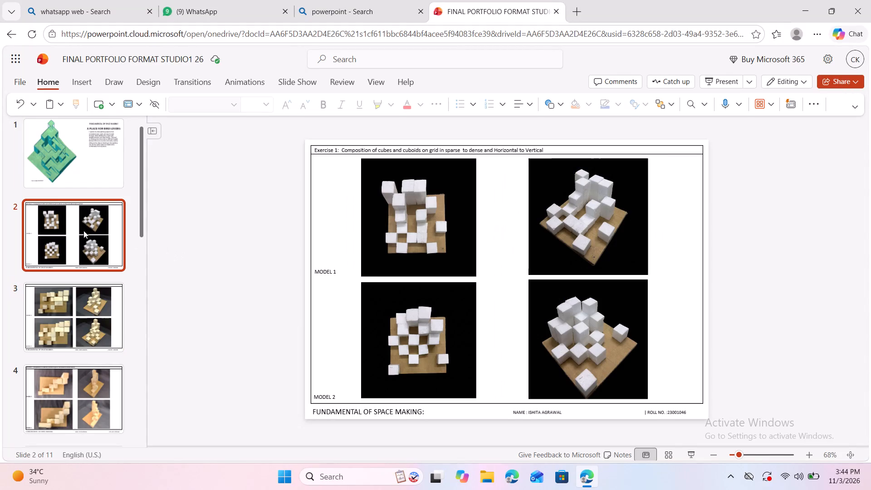
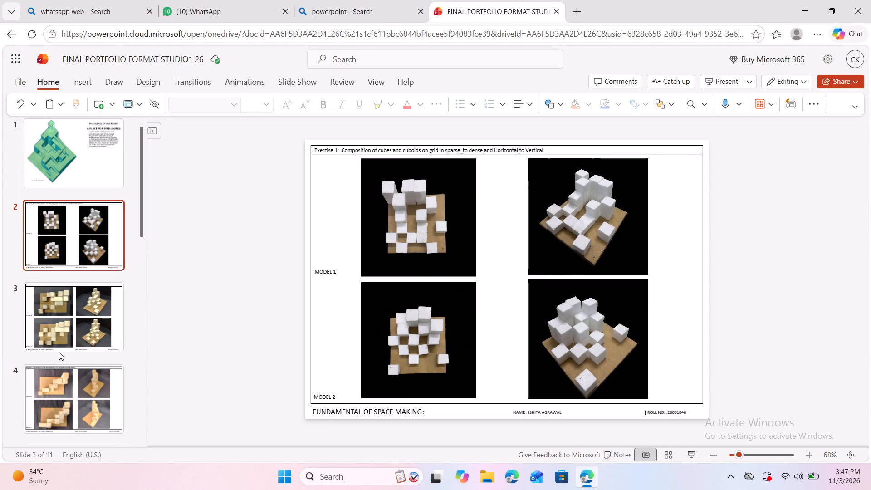
# Open slide 3, which holds the Model 3 and Model 4 wooden cube photos.
pyautogui.click(65, 328)
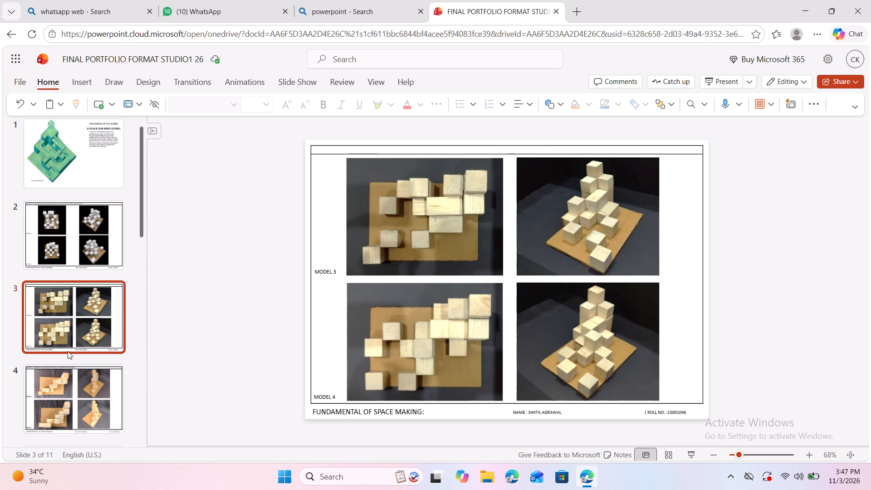
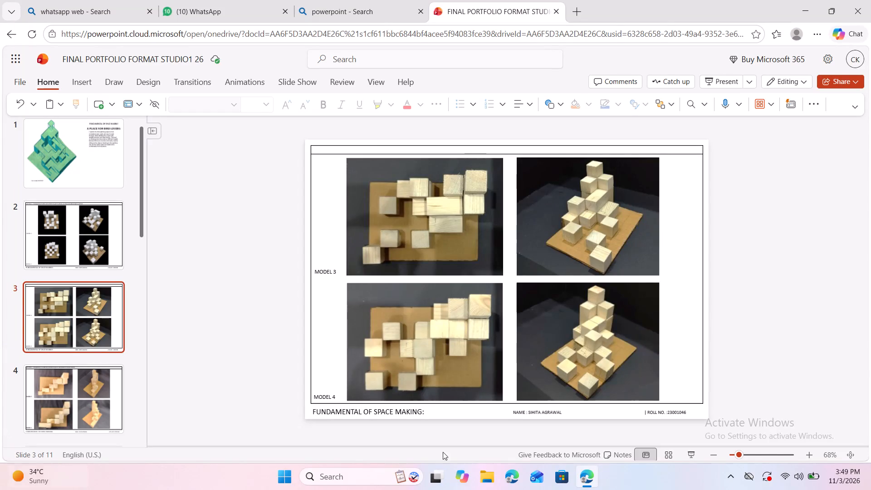
# Select the top-view wooden cube photo in the Model 3 row of slide 3.
pyautogui.click(378, 244)
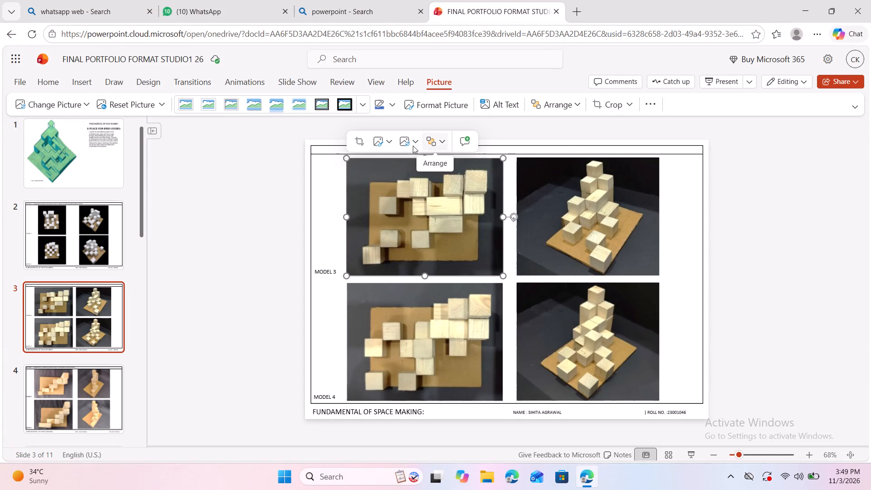
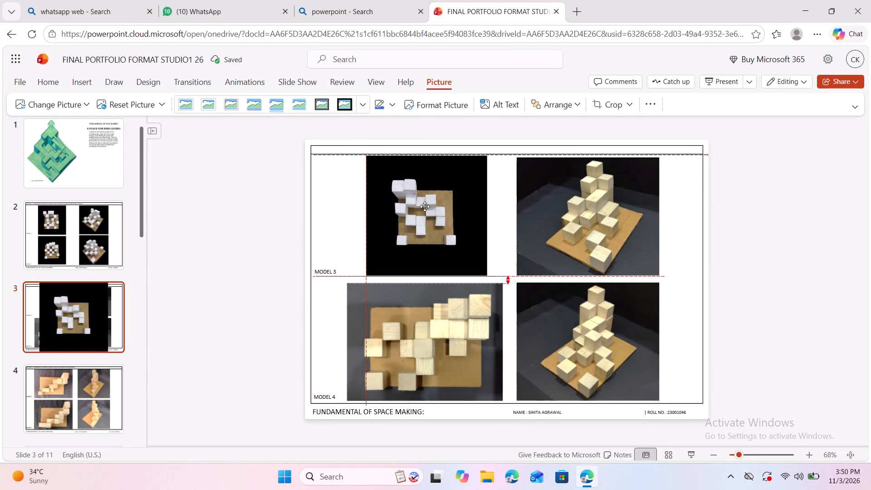
# Position and slightly shrink the white-cube Model 3 top-view photo so its upper and lower edges line up with the angled Model 3 photo.
pyautogui.moveTo(425, 206); pyautogui.dragTo(421, 206)
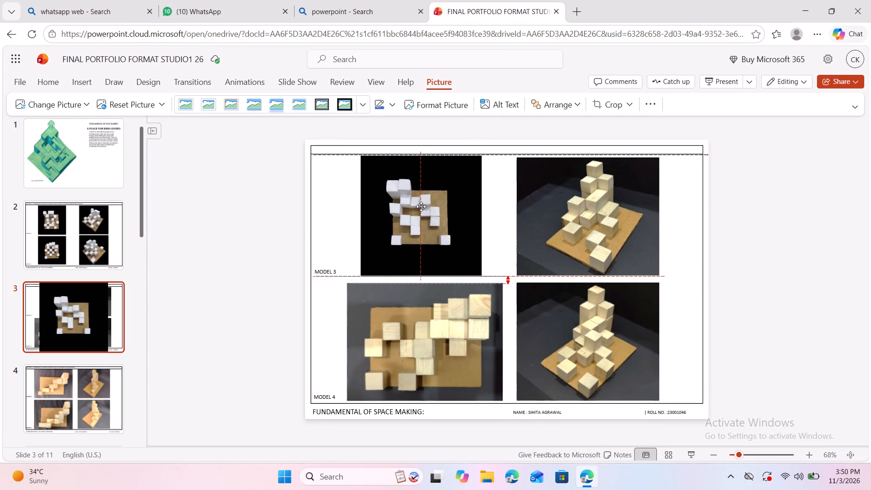
pyautogui.moveTo(421, 206); pyautogui.dragTo(422, 209)
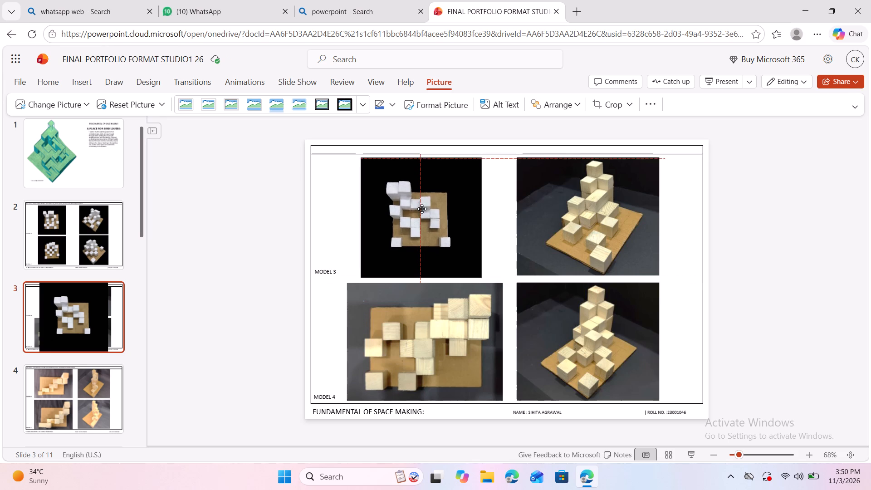
pyautogui.moveTo(422, 209); pyautogui.dragTo(423, 208)
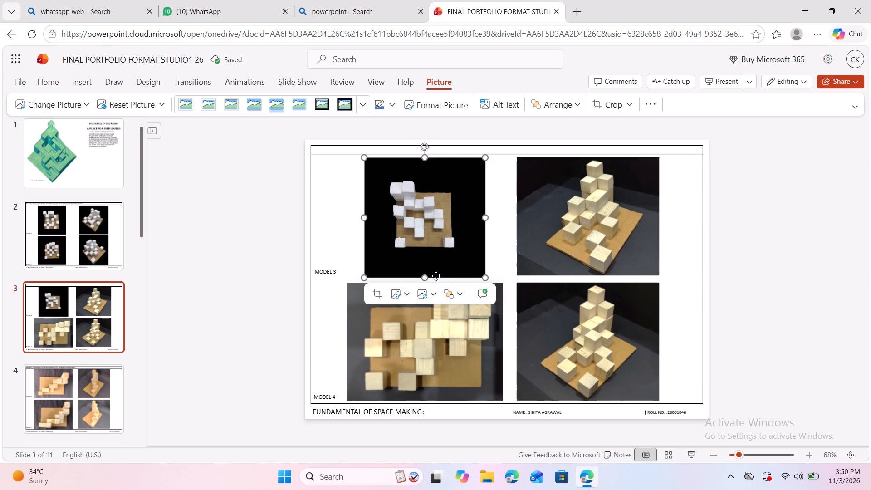
pyautogui.moveTo(486, 279); pyautogui.dragTo(479, 274)
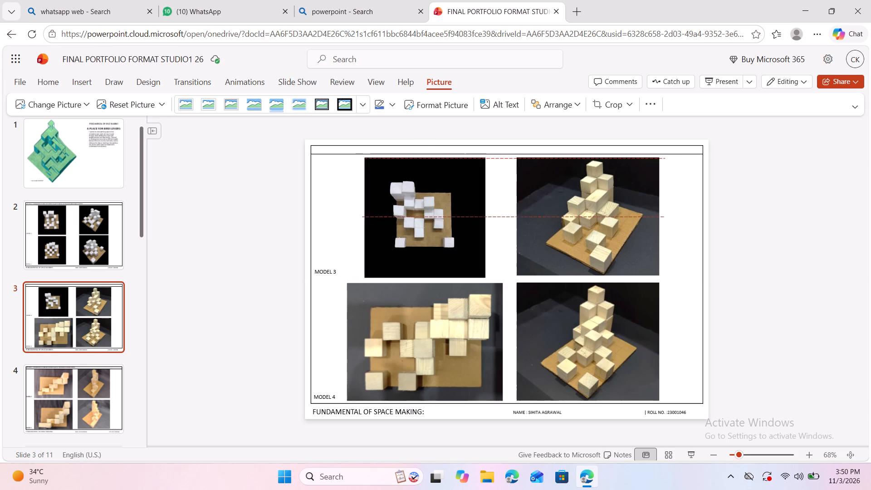
pyautogui.moveTo(479, 274); pyautogui.dragTo(480, 275)
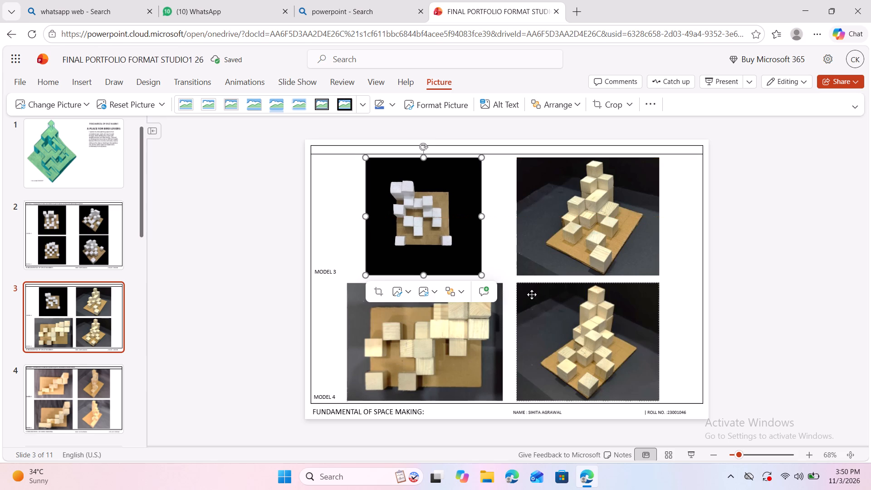
pyautogui.click(846, 221)
pyautogui.click(427, 205)
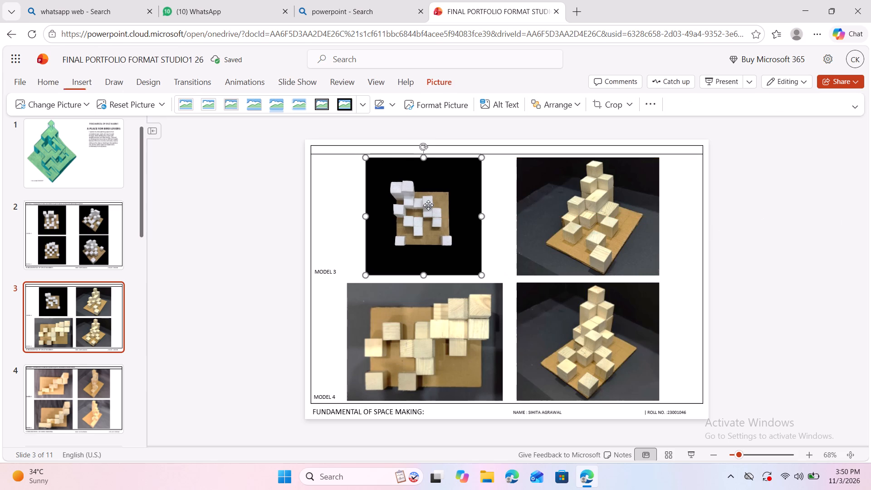
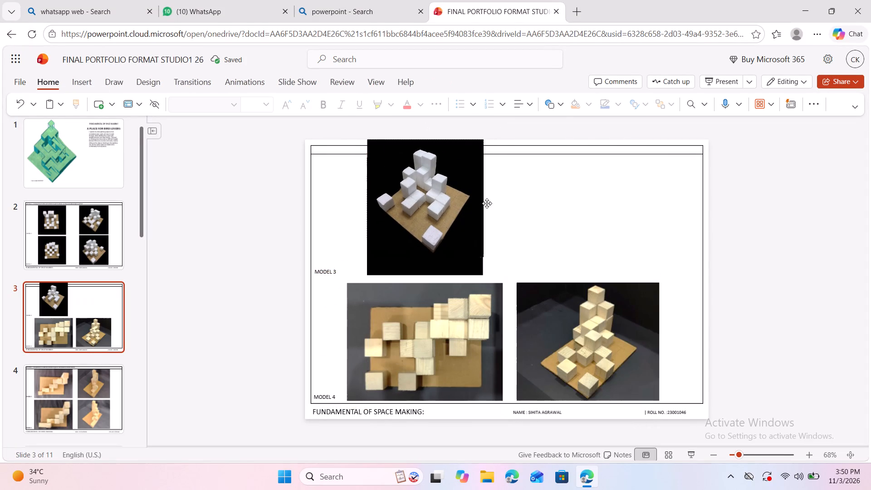
# Move the angled white-cube Model 3 photo beside the Model 3 top-view photo, aligning their top and bottom edges with matching side margins.
pyautogui.click(440, 207)
pyautogui.moveTo(425, 206); pyautogui.dragTo(427, 223)
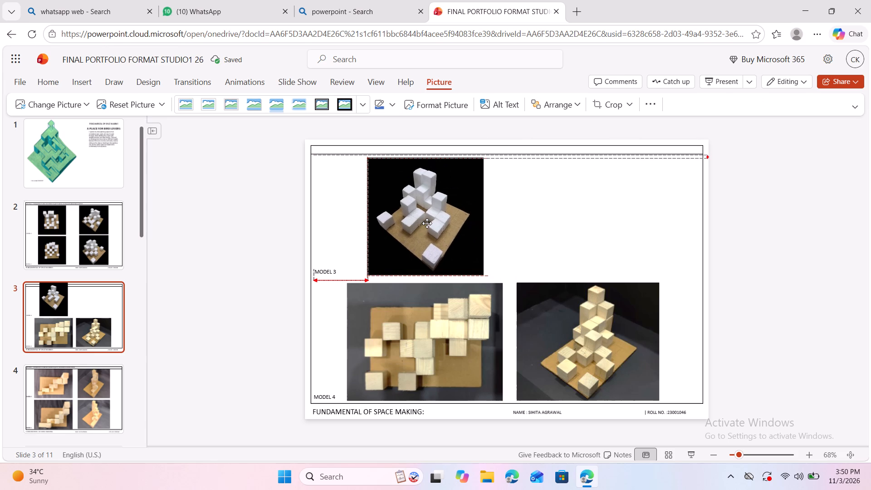
pyautogui.moveTo(427, 223); pyautogui.dragTo(426, 223)
pyautogui.moveTo(426, 223); pyautogui.dragTo(442, 223)
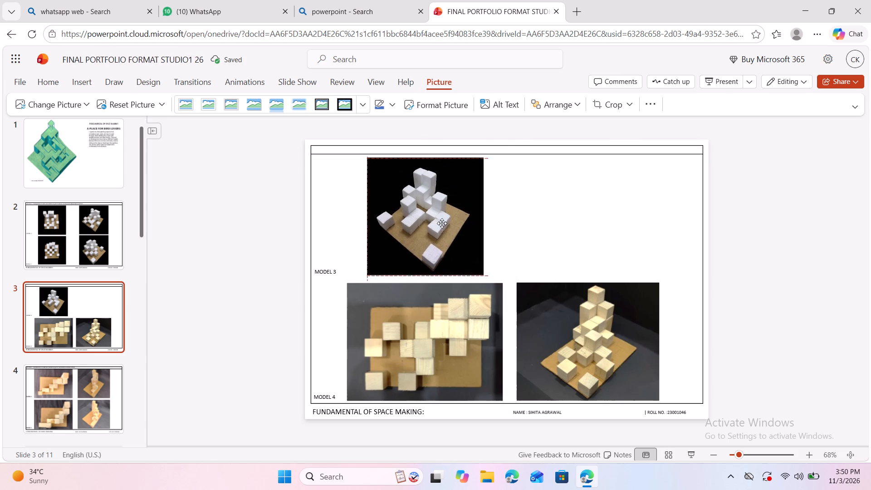
pyautogui.moveTo(442, 223); pyautogui.dragTo(584, 227)
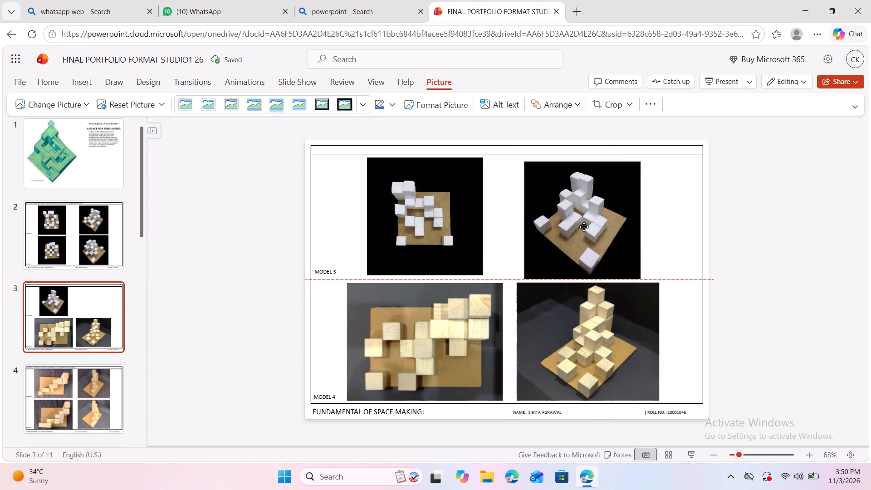
pyautogui.moveTo(584, 227); pyautogui.dragTo(591, 223)
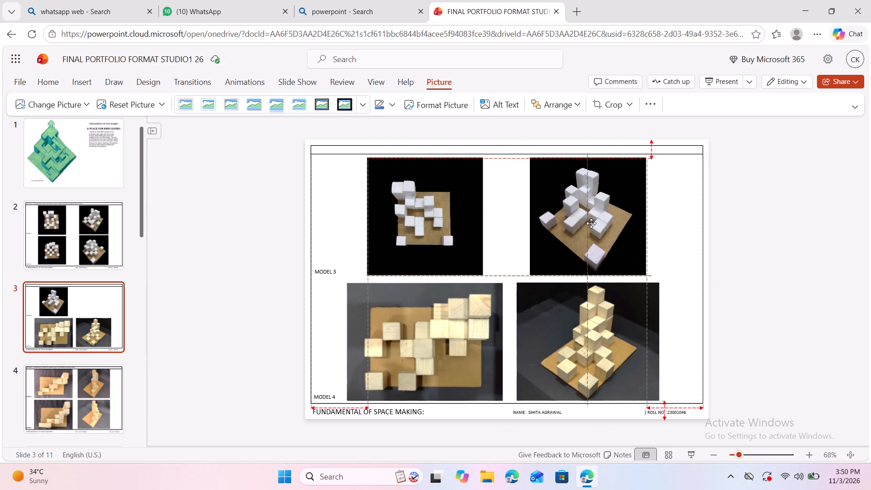
pyautogui.moveTo(591, 223); pyautogui.dragTo(597, 221)
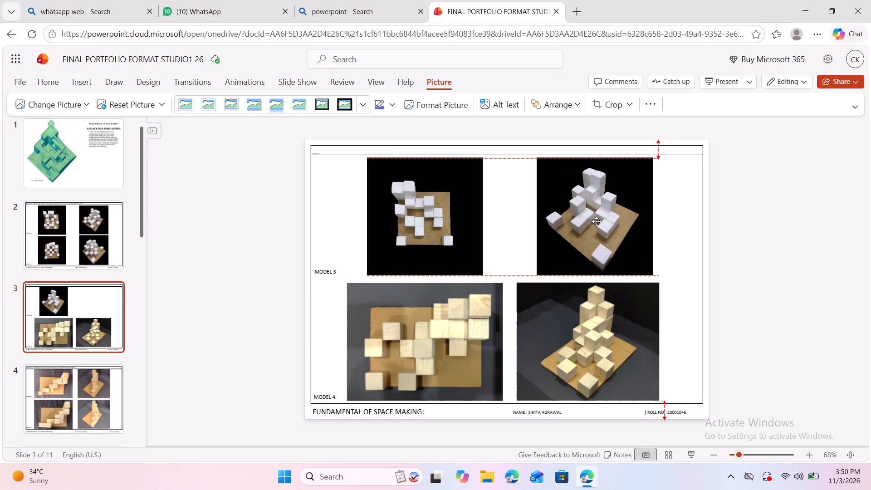
pyautogui.moveTo(597, 221); pyautogui.dragTo(591, 221)
pyautogui.click(798, 234)
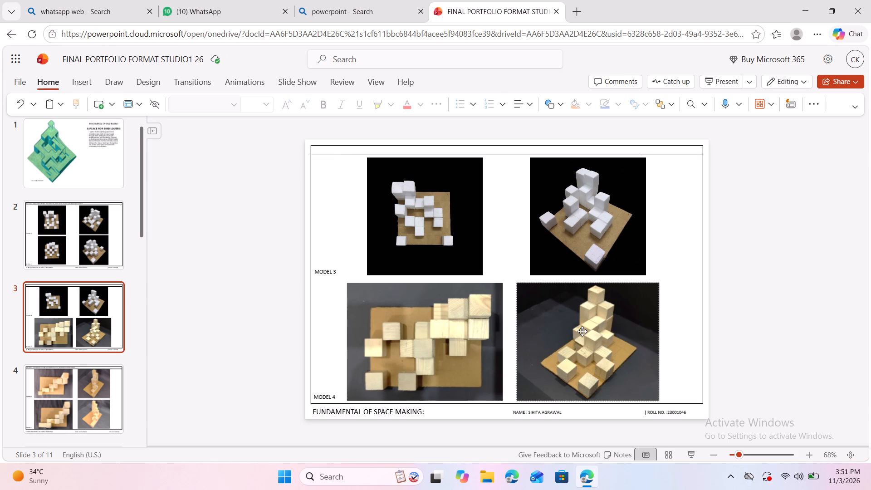
# Select the Model 4 top-view wooden cube photo on slide 3.
pyautogui.click(404, 353)
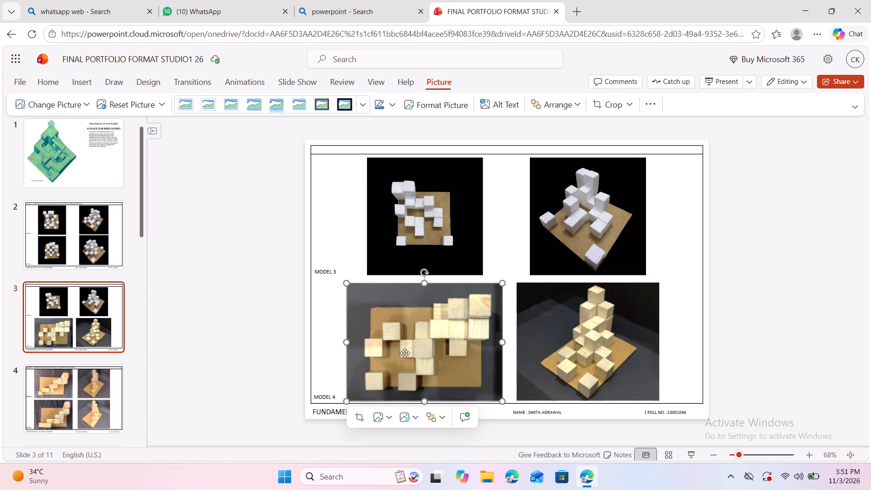
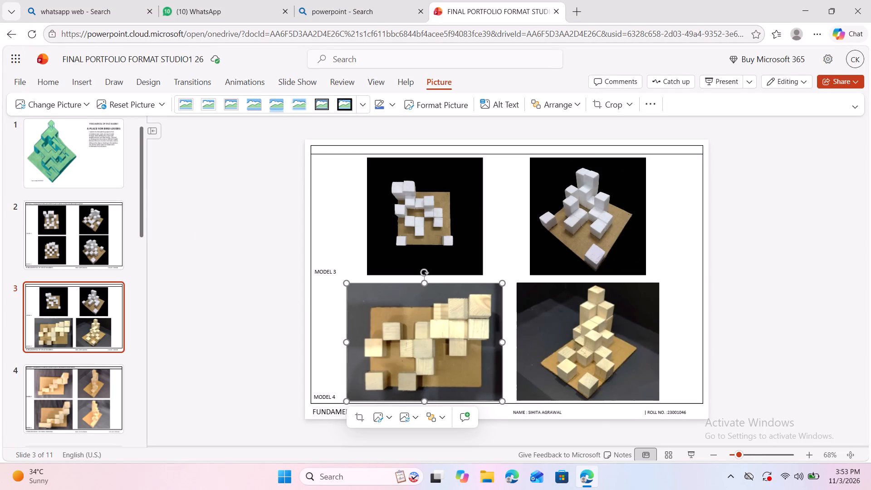
# Delete the Model 4 top-view wooden cube photo from slide 3.
pyautogui.press('Delete')
pyautogui.click(414, 372)
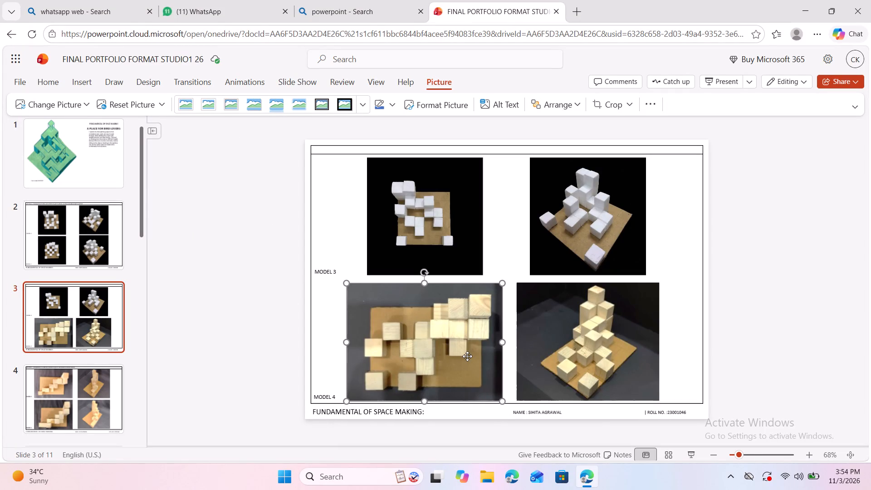
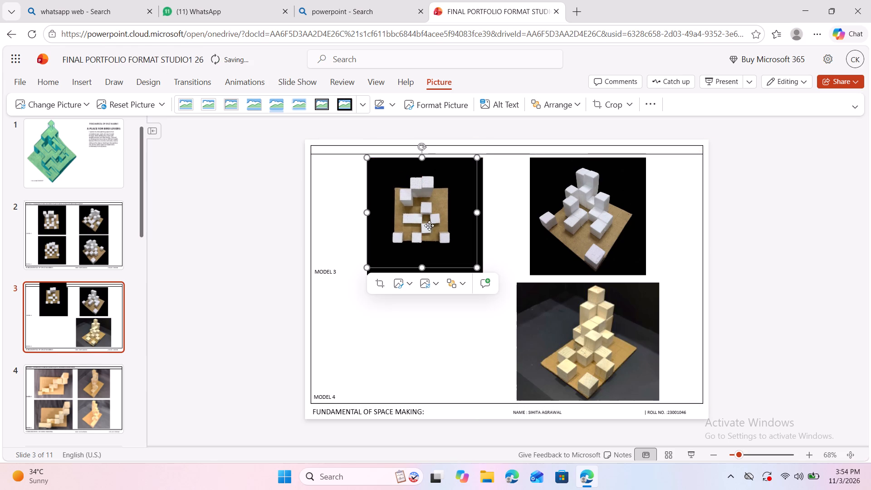
# Enlarge the Model 3 top-view white-cube photo on slide 3 to cover the black picture behind it, matching the neighbouring photo's lower edge.
pyautogui.moveTo(477, 268); pyautogui.dragTo(479, 268)
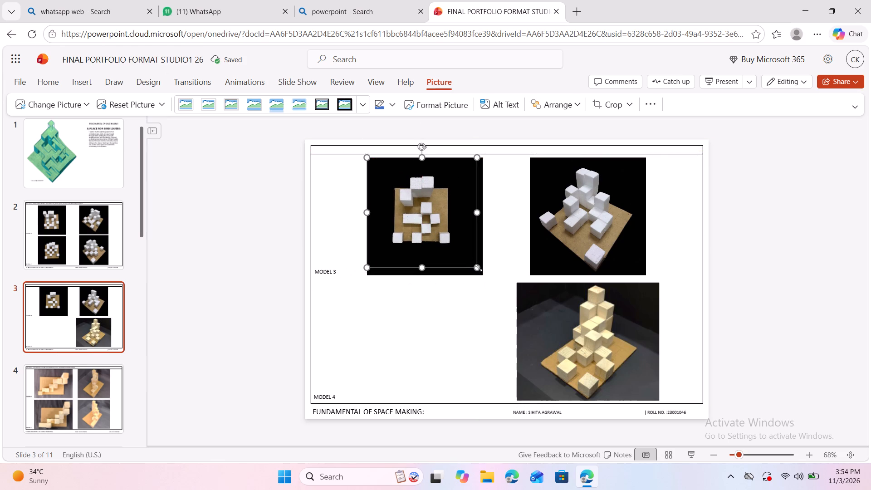
pyautogui.moveTo(479, 268); pyautogui.dragTo(482, 273)
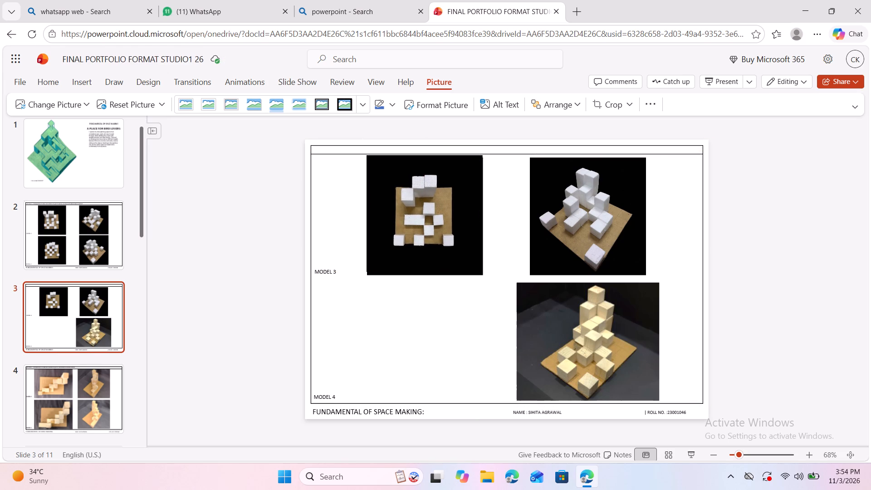
pyautogui.moveTo(482, 273); pyautogui.dragTo(483, 274)
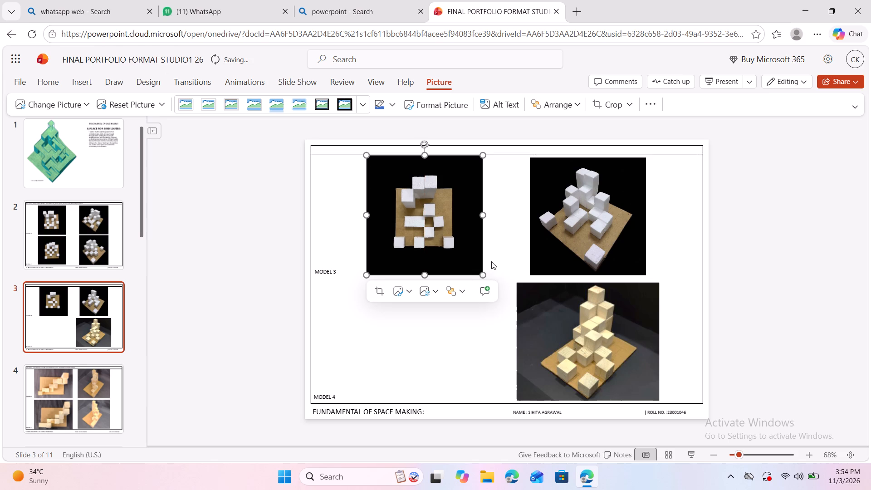
pyautogui.moveTo(445, 201); pyautogui.dragTo(442, 321)
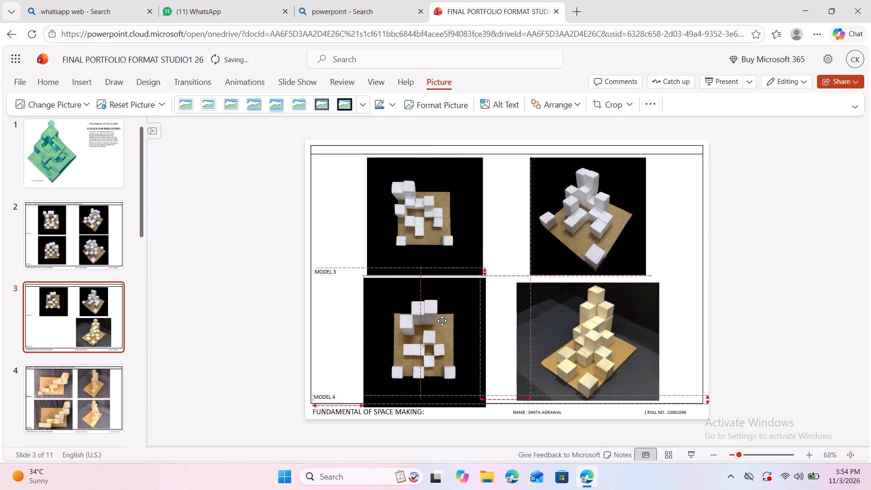
pyautogui.moveTo(442, 321); pyautogui.dragTo(443, 325)
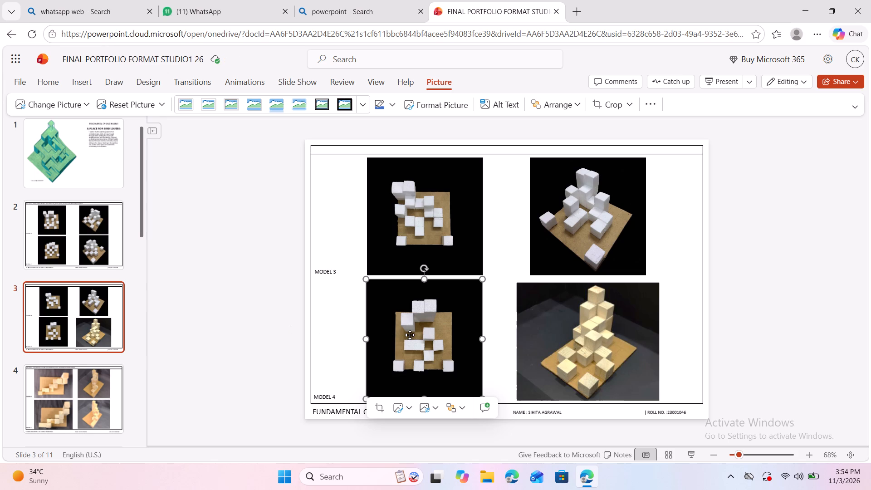
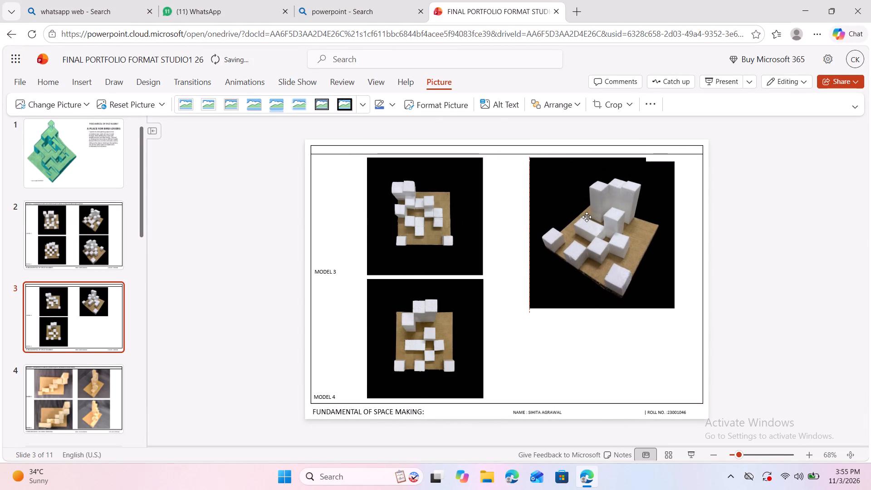
# Shrink the large angled white-cube photo on slide 3 to the width of the Model 3 angled photo beneath it.
pyautogui.moveTo(587, 217); pyautogui.dragTo(587, 216)
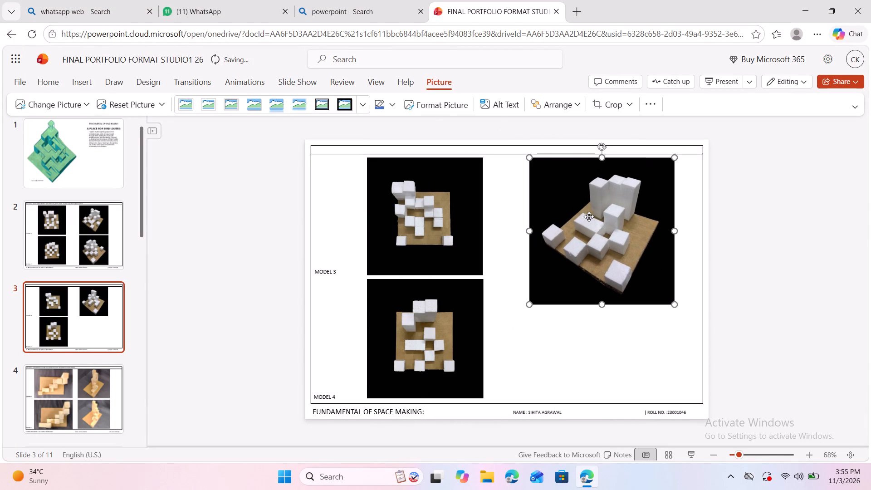
pyautogui.moveTo(675, 304); pyautogui.dragTo(662, 277)
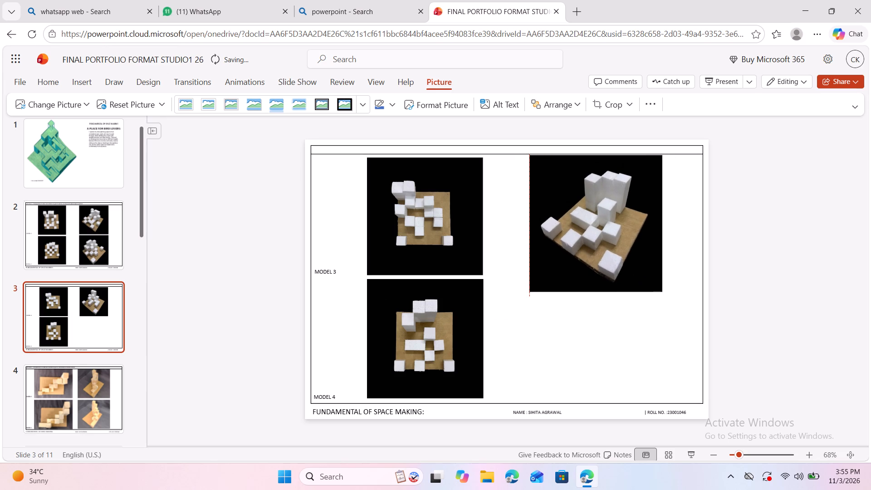
pyautogui.moveTo(662, 277); pyautogui.dragTo(650, 258)
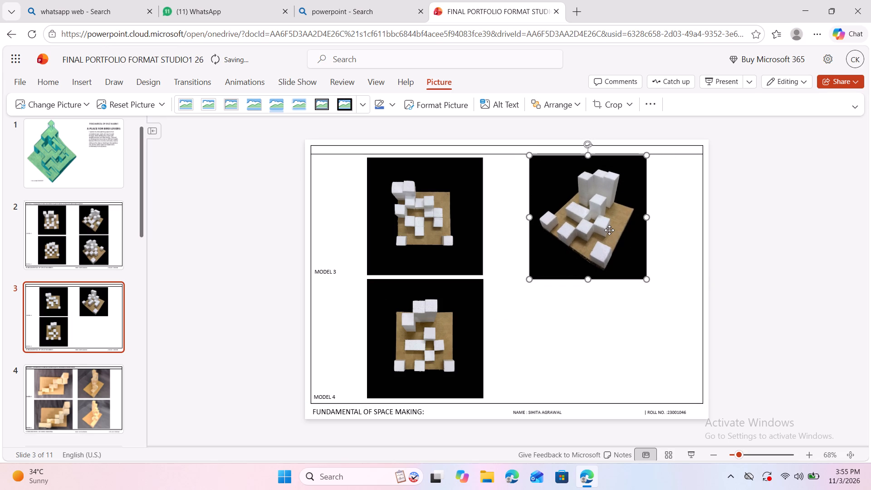
# Move the resized angled photo into the Model 4 row below the Model 3 angled photo and shrink it to fit above the frame's bottom line.
pyautogui.moveTo(591, 217); pyautogui.dragTo(592, 338)
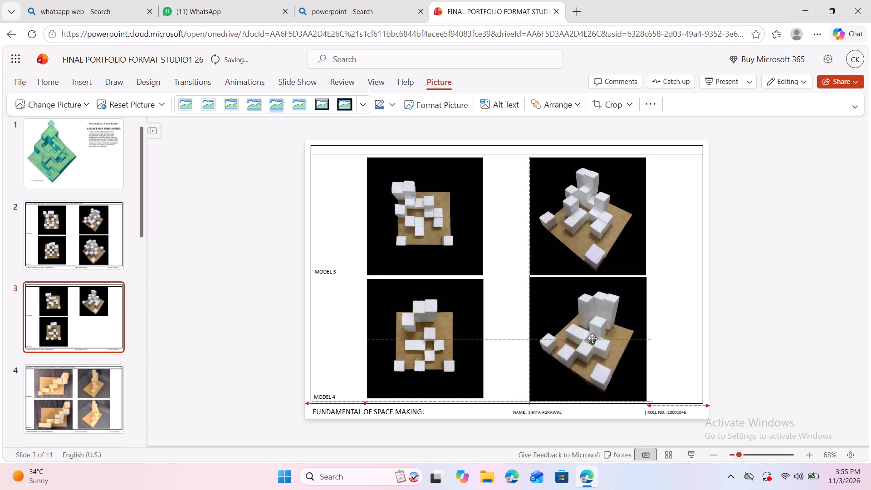
pyautogui.moveTo(592, 338); pyautogui.dragTo(592, 341)
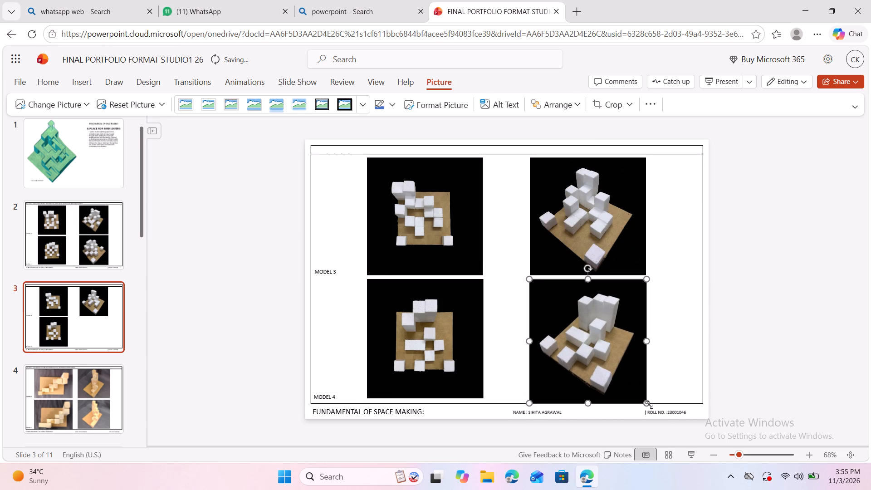
pyautogui.moveTo(646, 405); pyautogui.dragTo(644, 400)
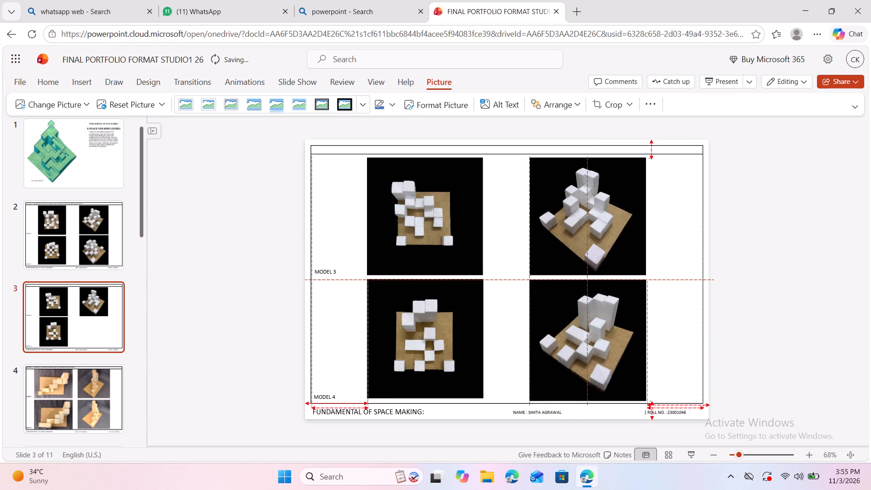
pyautogui.moveTo(644, 400); pyautogui.dragTo(643, 395)
pyautogui.click(608, 361)
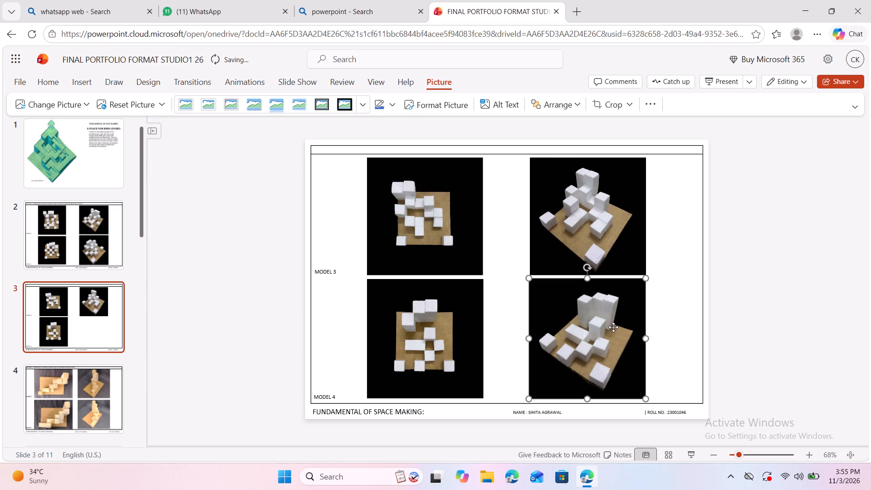
# Place the Model 4 angled photo beside the Model 4 top-view photo and adjust its size to match that photo's height.
pyautogui.moveTo(575, 328); pyautogui.dragTo(537, 330)
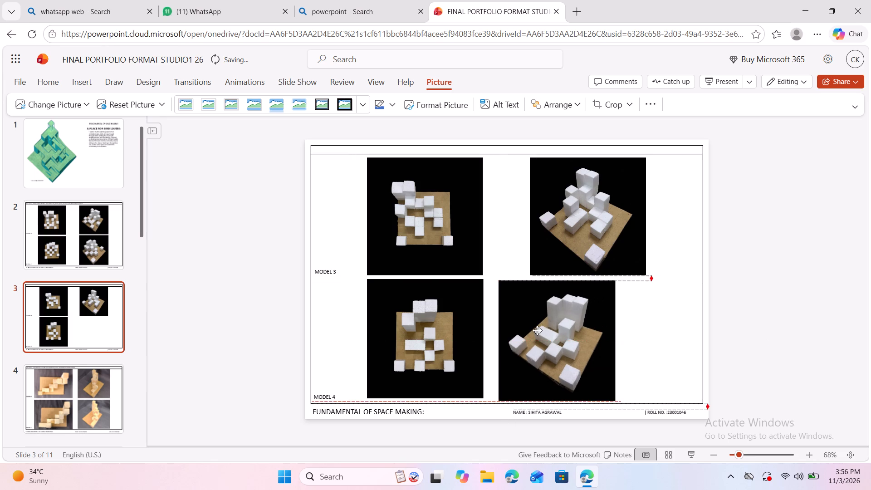
pyautogui.moveTo(537, 330); pyautogui.dragTo(533, 326)
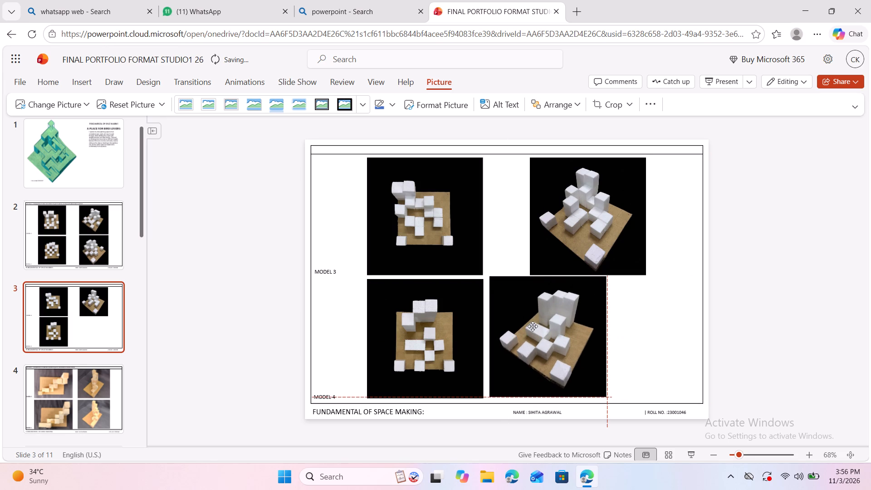
pyautogui.moveTo(533, 326); pyautogui.dragTo(533, 328)
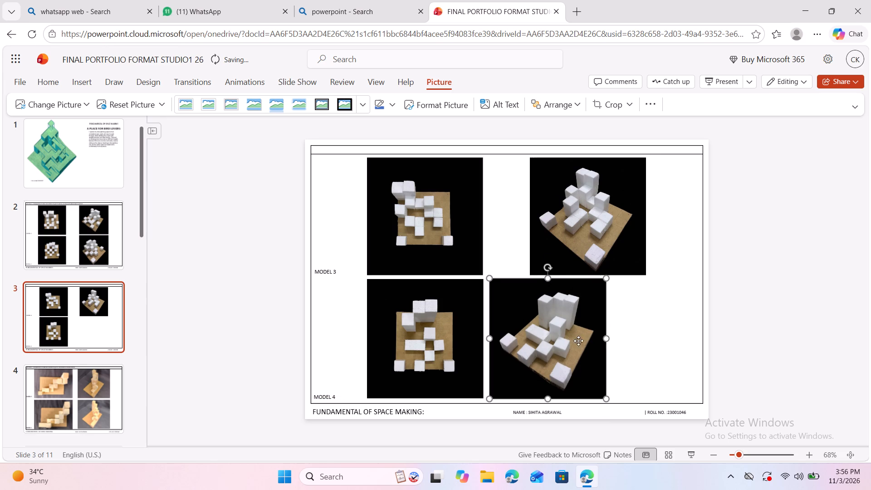
pyautogui.moveTo(607, 400); pyautogui.dragTo(603, 394)
pyautogui.moveTo(603, 394); pyautogui.dragTo(605, 399)
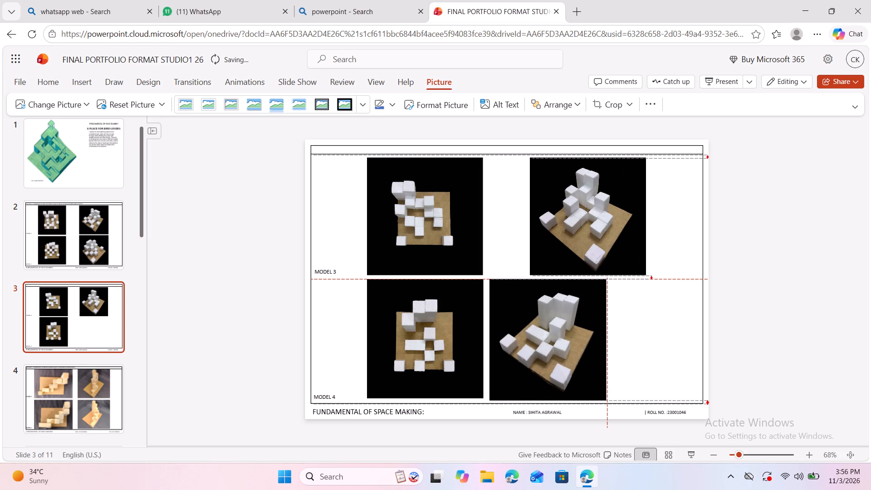
pyautogui.moveTo(605, 399); pyautogui.dragTo(599, 397)
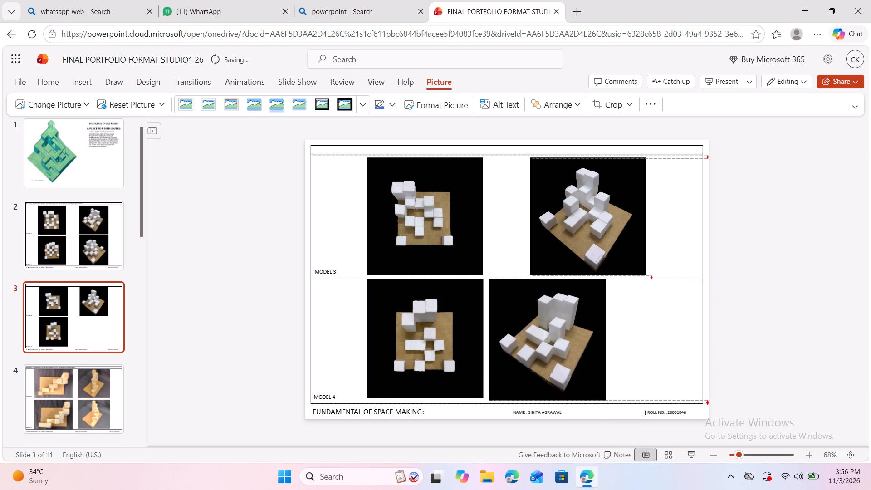
pyautogui.moveTo(599, 397); pyautogui.dragTo(598, 397)
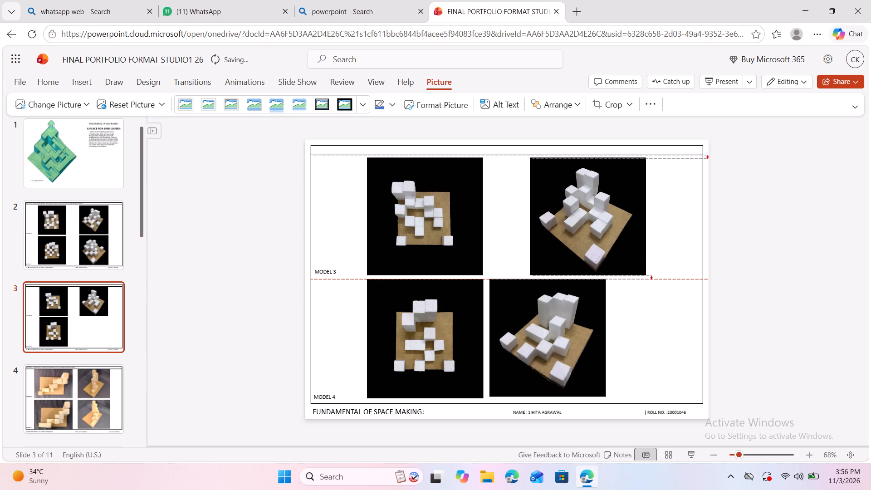
pyautogui.moveTo(598, 397); pyautogui.dragTo(598, 397)
# Move the Model 4 angled photo back under the Model 3 angled photo, aligning their side edges.
pyautogui.moveTo(559, 349); pyautogui.dragTo(600, 351)
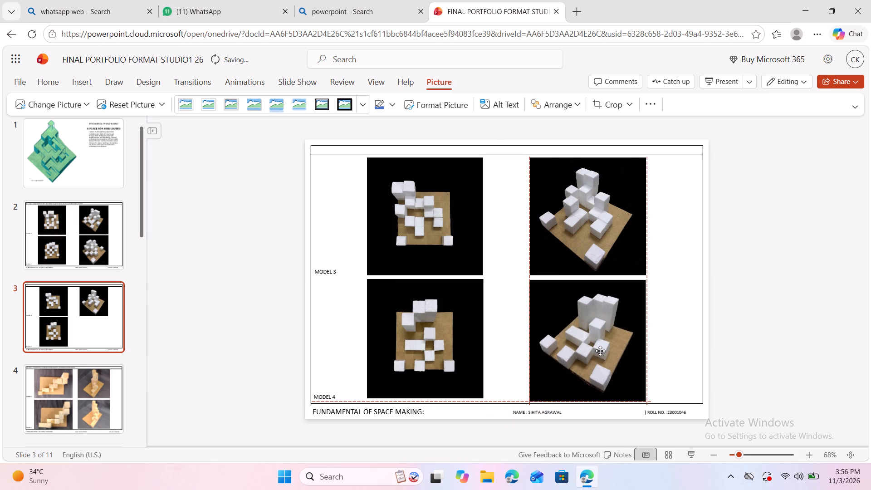
pyautogui.moveTo(600, 351); pyautogui.dragTo(600, 348)
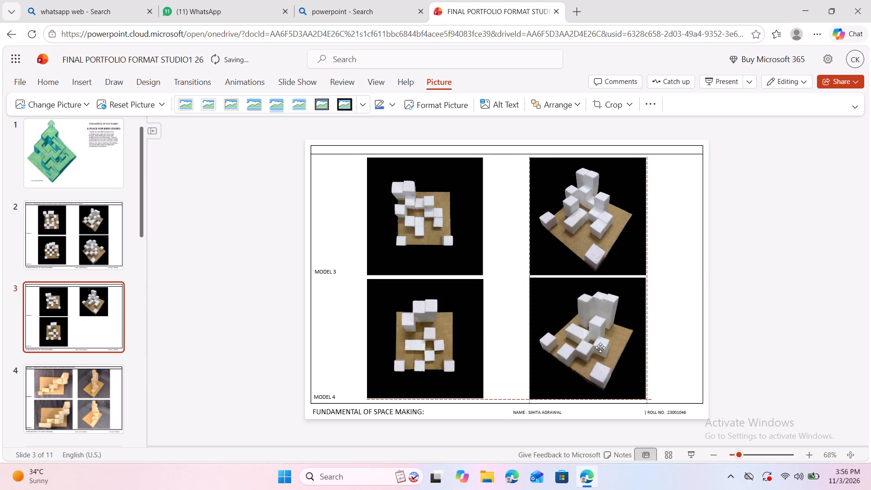
pyautogui.moveTo(600, 348); pyautogui.dragTo(600, 347)
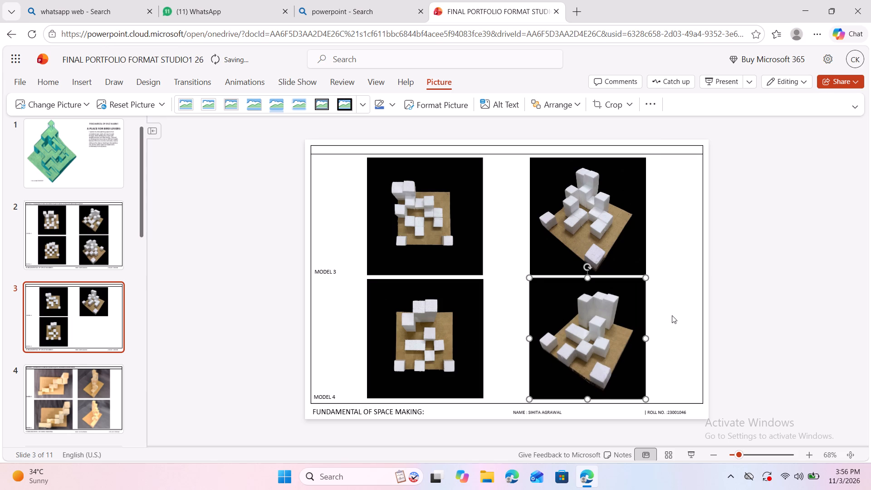
pyautogui.click(675, 314)
# Adjust the Model 3 angled photo's upper edge so its height matches the neighbouring Model 3 top-view photo.
pyautogui.click(613, 245)
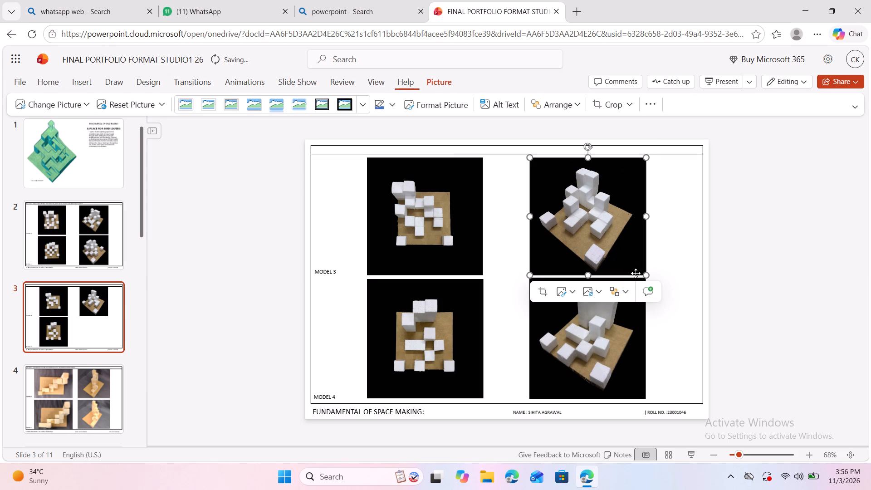
pyautogui.click(647, 276)
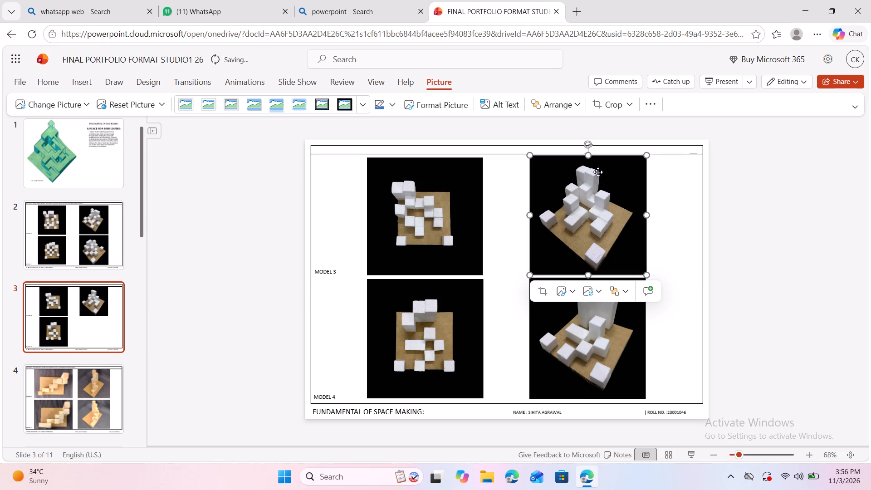
pyautogui.moveTo(588, 156); pyautogui.dragTo(587, 160)
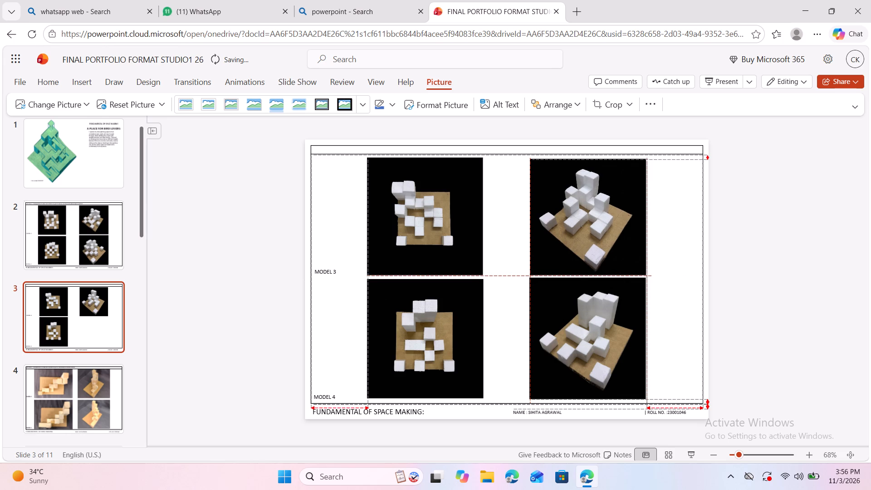
pyautogui.moveTo(587, 160); pyautogui.dragTo(587, 155)
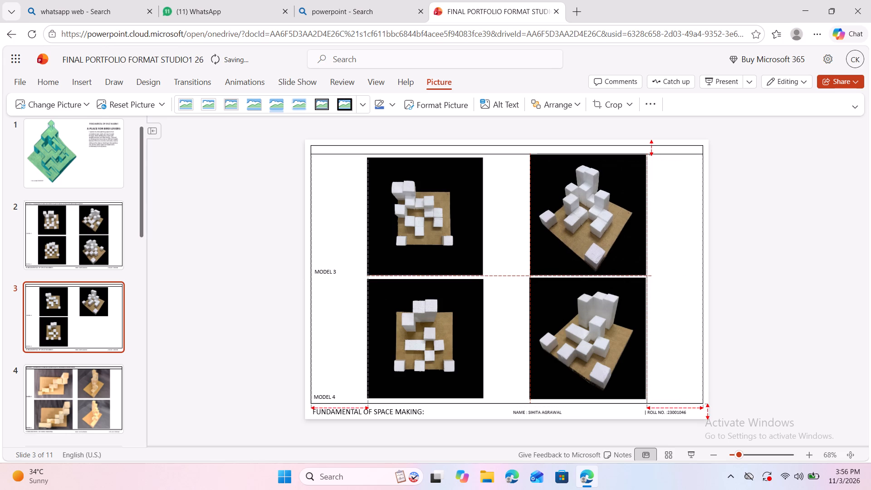
pyautogui.moveTo(587, 155); pyautogui.dragTo(586, 160)
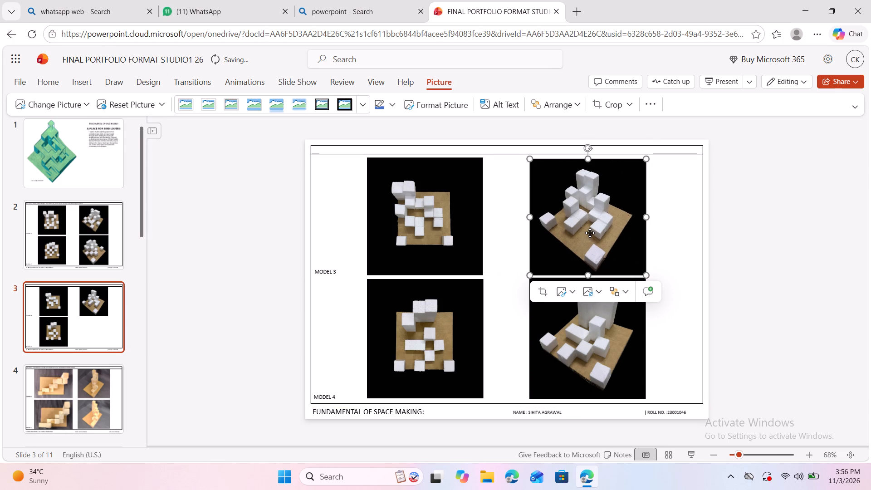
# Move the Model 3 angled photo directly against the Model 3 top-view photo to line up their upper and lower edges.
pyautogui.moveTo(590, 233); pyautogui.dragTo(544, 232)
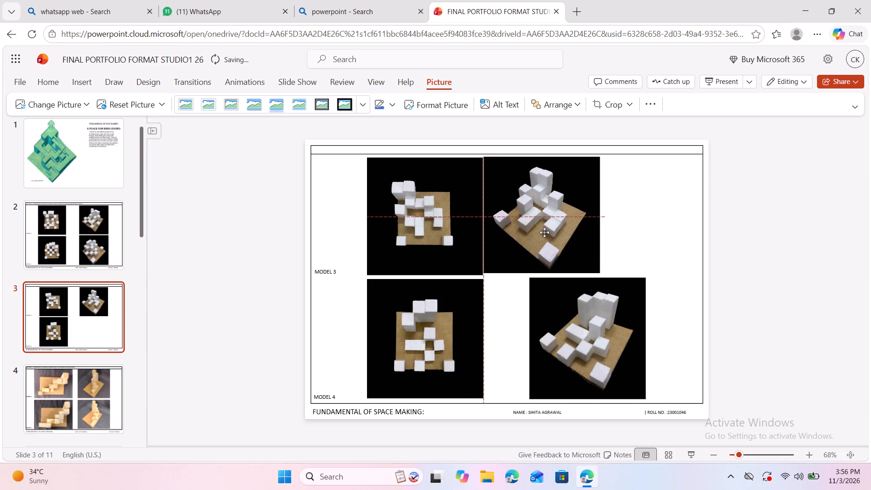
pyautogui.moveTo(544, 232); pyautogui.dragTo(545, 233)
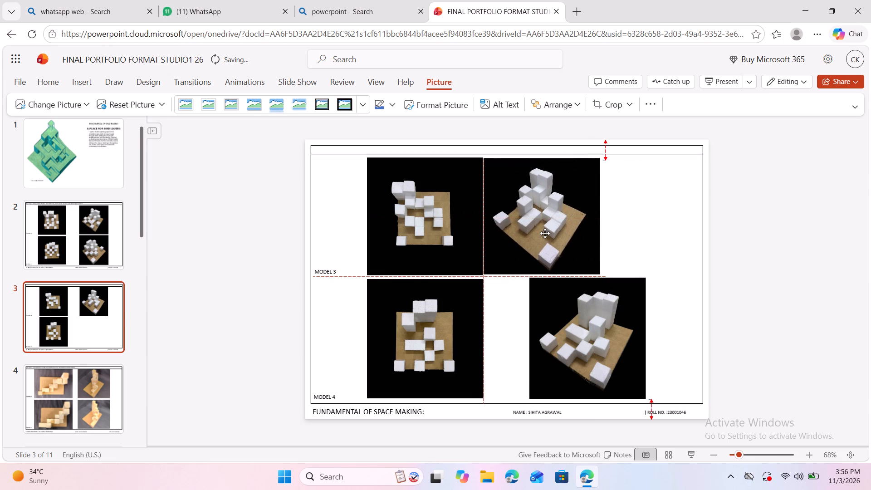
pyautogui.moveTo(545, 233); pyautogui.dragTo(553, 233)
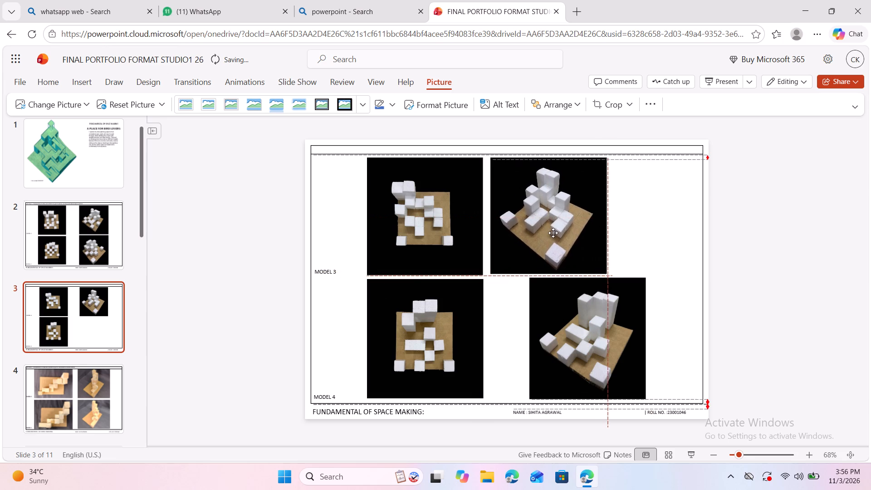
pyautogui.moveTo(553, 233); pyautogui.dragTo(552, 233)
pyautogui.moveTo(552, 233); pyautogui.dragTo(544, 232)
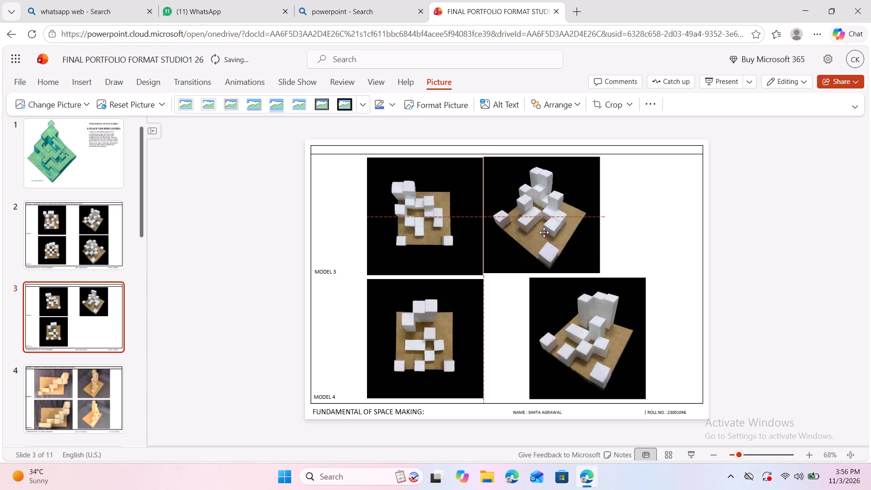
pyautogui.moveTo(544, 232); pyautogui.dragTo(544, 234)
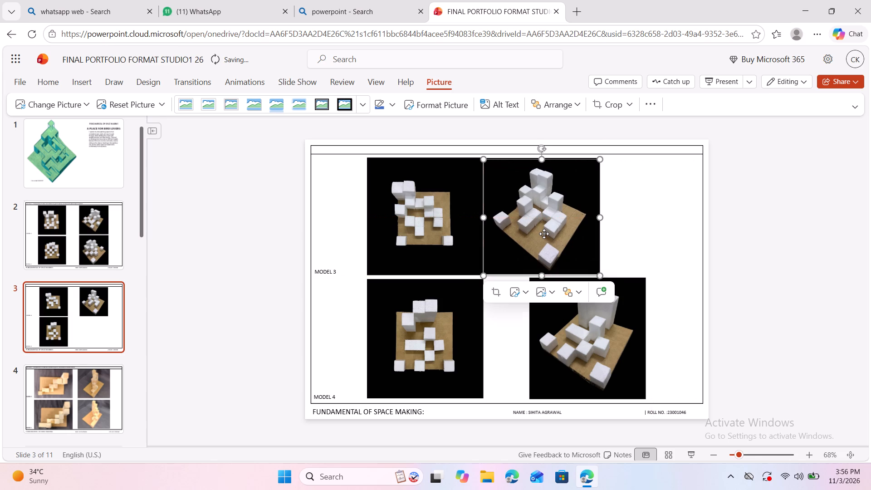
# Nudge the Model 3 angled photo horizontally back above the Model 4 angled photo, keeping its height on the slide.
pyautogui.press('Right')
pyautogui.press('Right')
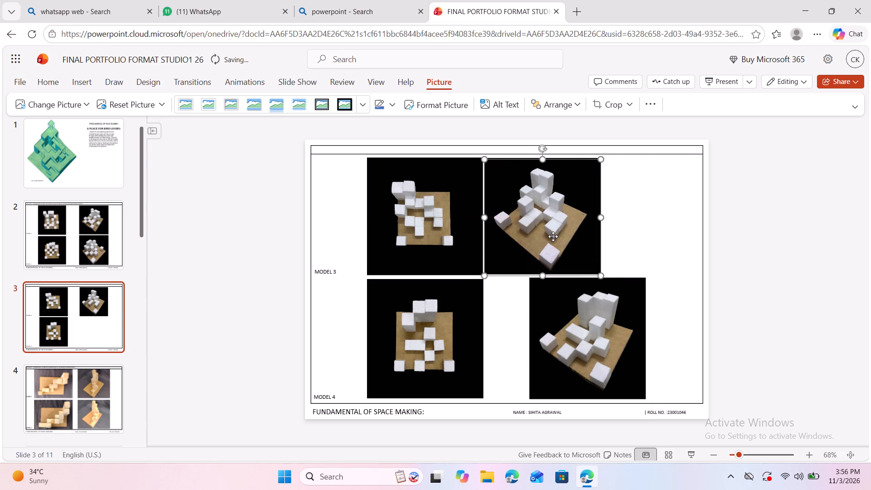
pyautogui.press('Right')
pyautogui.press('Right')
pyautogui.press('Right')
pyautogui.press('Right')
pyautogui.press('Right')
pyautogui.press('Right')
pyautogui.press('Right')
pyautogui.press('Right')
pyautogui.press('Right')
pyautogui.press('Right')
pyautogui.press('Right')
pyautogui.press('Right')
pyautogui.press('Right')
pyautogui.press('Right')
pyautogui.press('Right')
pyautogui.press('Right')
pyautogui.press('Right')
pyautogui.press('Right')
pyautogui.press('Right')
pyautogui.press('Right')
pyautogui.press('Right')
pyautogui.press('Right')
pyautogui.press('Right')
pyautogui.press('Right')
pyautogui.press('Right')
pyautogui.press('Right')
pyautogui.press('Right')
pyautogui.press('Right')
pyautogui.press('Right')
pyautogui.press('Right')
pyautogui.press('Right')
pyautogui.press('Right')
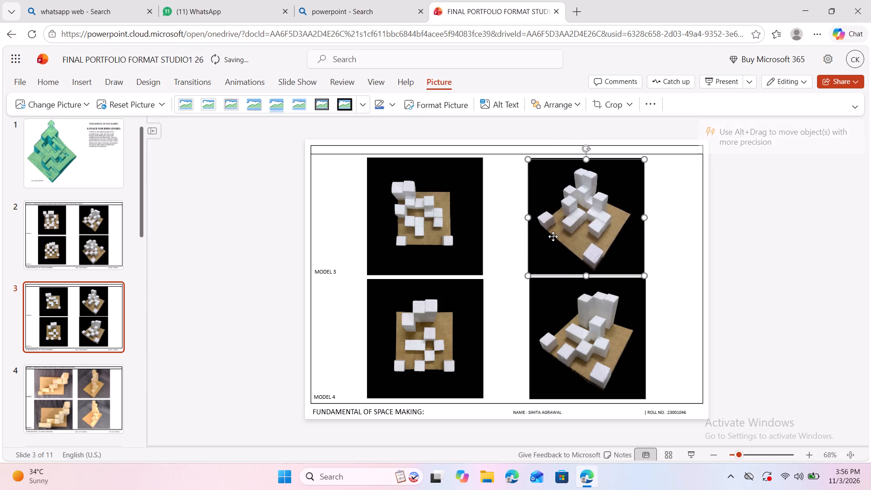
pyautogui.press('Right')
pyautogui.press('Right')
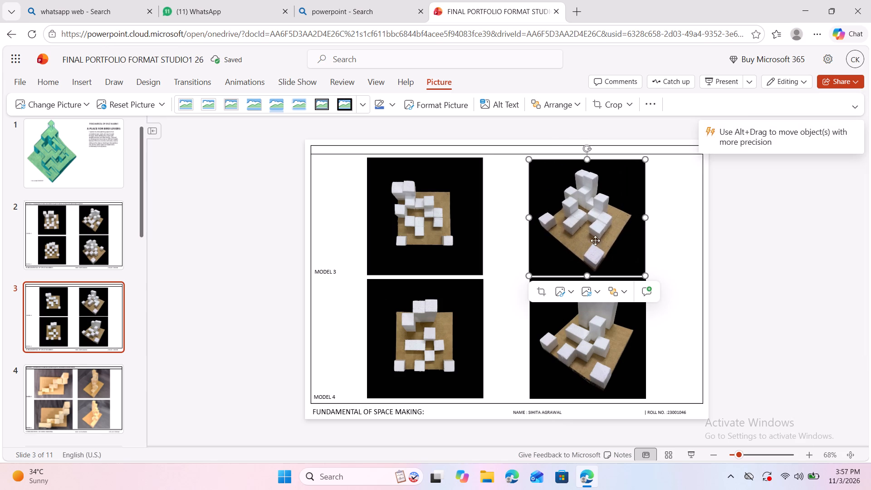
pyautogui.click(778, 288)
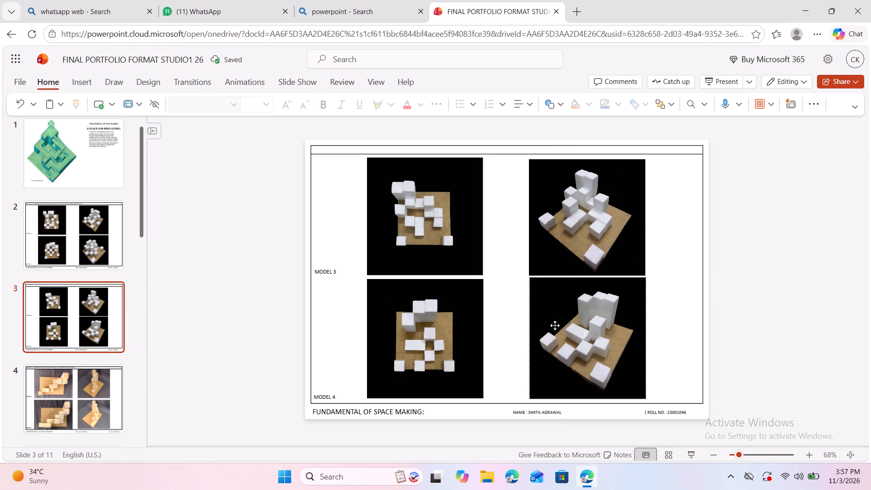
# Move the Model 4 angled photo directly against the Model 4 top-view photo to compare their upper and lower edges.
pyautogui.click(559, 294)
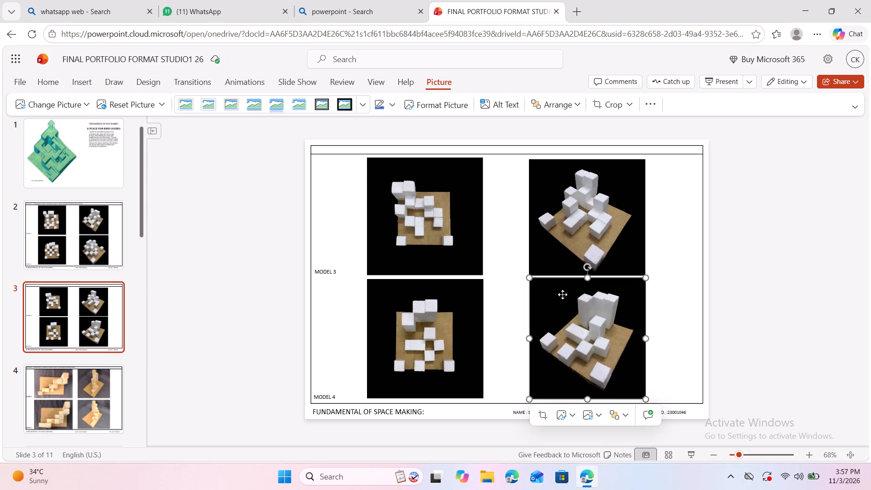
pyautogui.moveTo(575, 323); pyautogui.dragTo(534, 329)
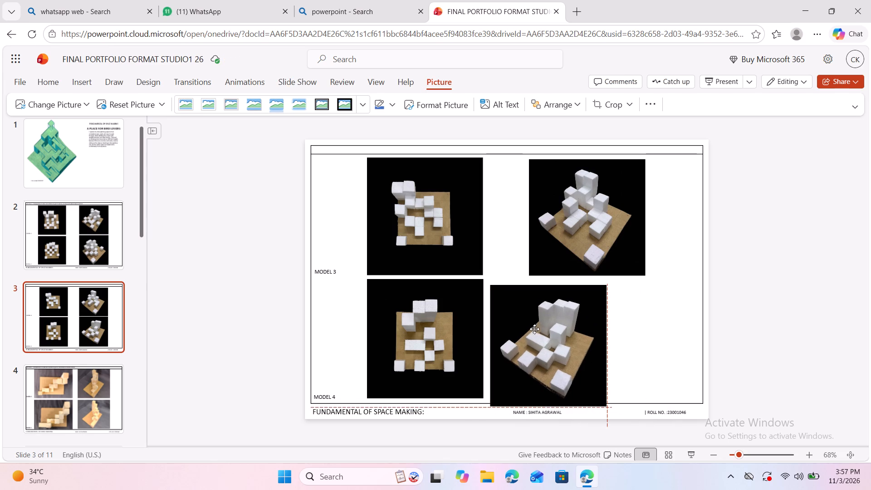
pyautogui.moveTo(534, 329); pyautogui.dragTo(529, 323)
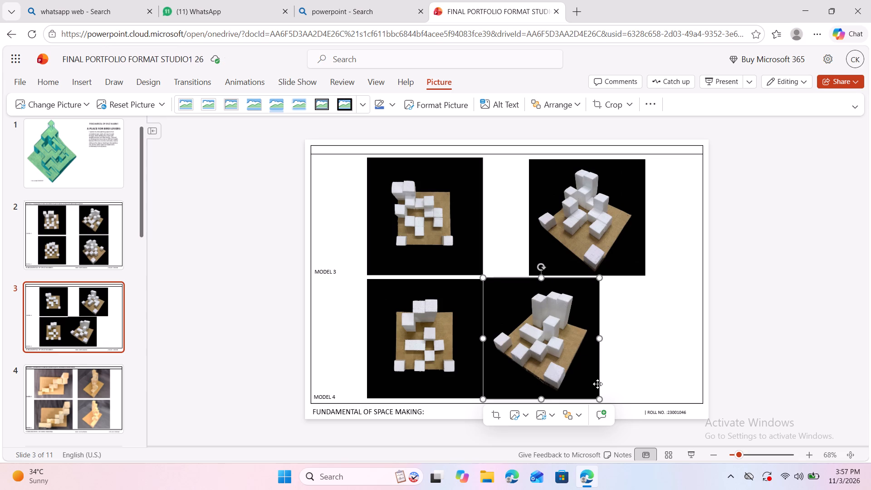
# Shorten the Model 4 angled photo from its upper edge so its height matches the Model 4 top-view photo.
pyautogui.click(520, 348)
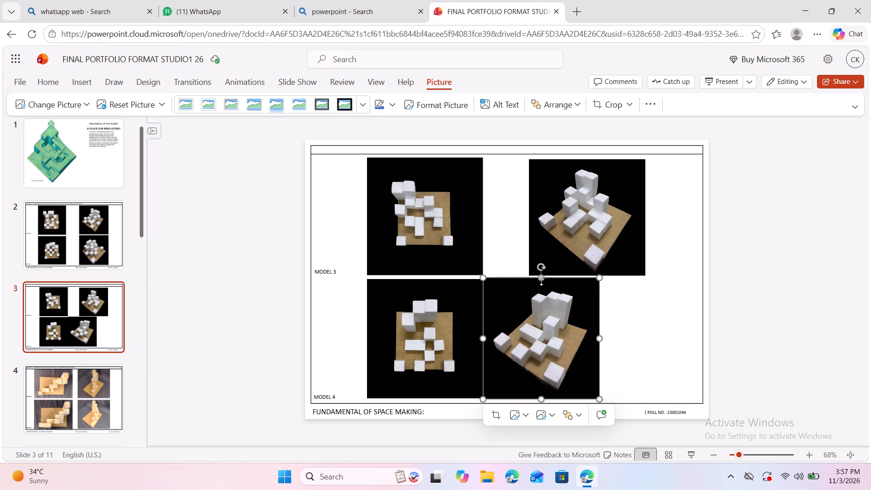
pyautogui.click(541, 280)
pyautogui.moveTo(541, 279); pyautogui.dragTo(542, 286)
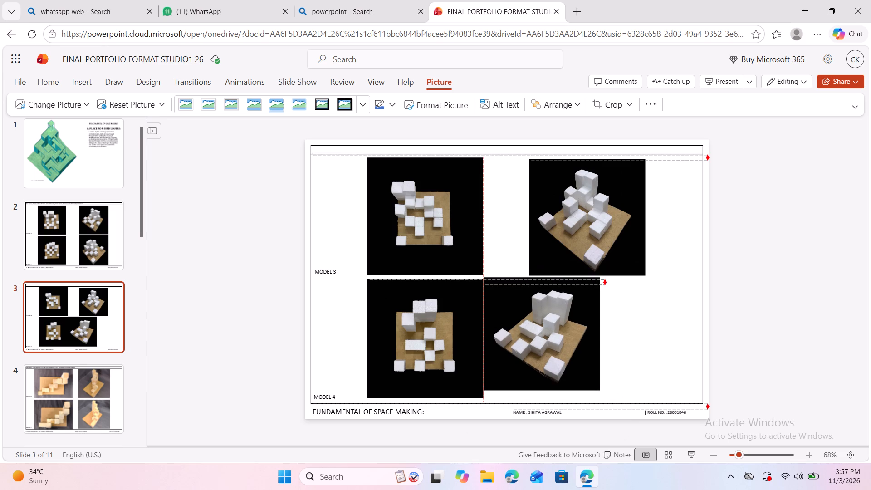
pyautogui.moveTo(542, 286); pyautogui.dragTo(542, 284)
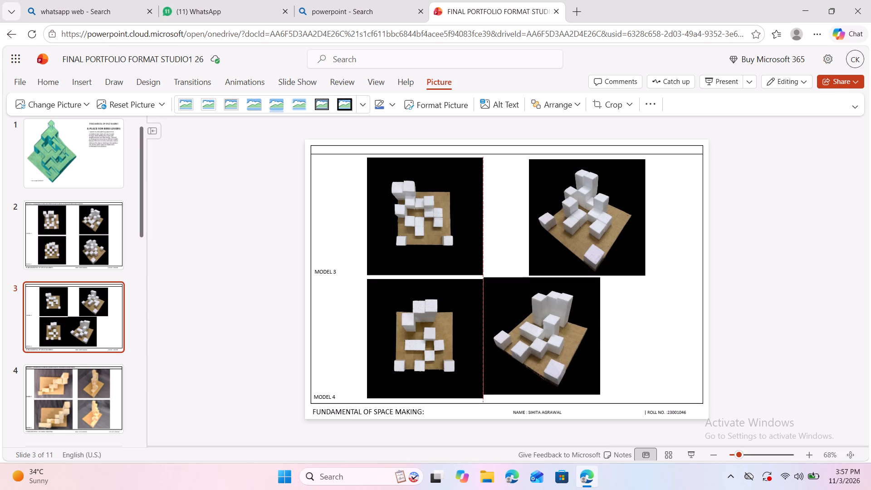
pyautogui.moveTo(542, 284); pyautogui.dragTo(542, 283)
# Line up the Model 4 angled photo vertically with the Model 4 top-view photo and move it back below the Model 3 angled photo.
pyautogui.moveTo(536, 308); pyautogui.dragTo(538, 315)
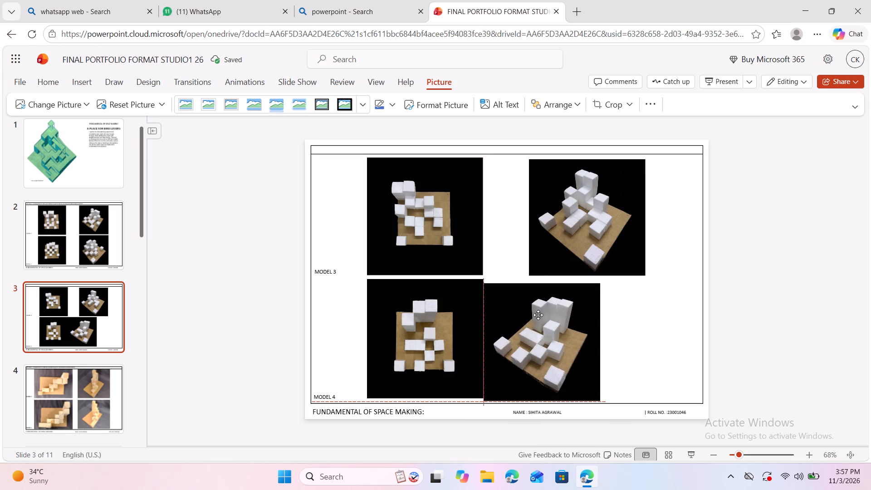
pyautogui.moveTo(538, 315); pyautogui.dragTo(538, 308)
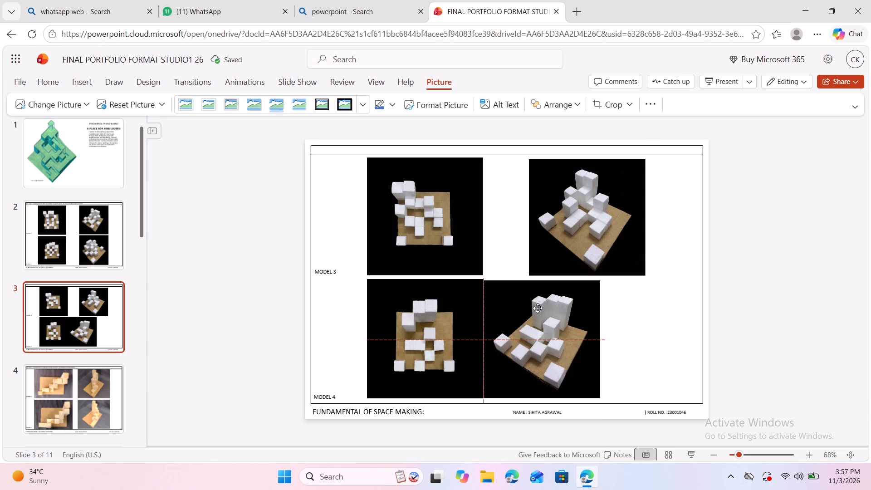
pyautogui.moveTo(538, 308); pyautogui.dragTo(570, 307)
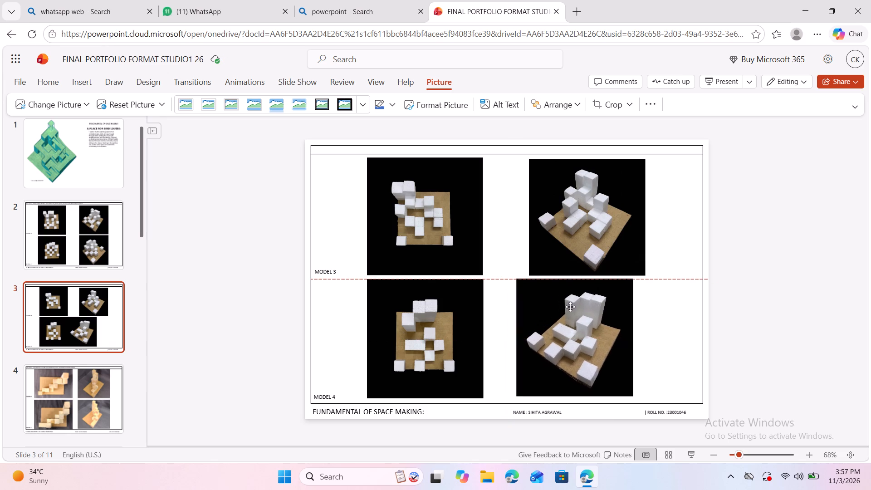
pyautogui.moveTo(570, 307); pyautogui.dragTo(581, 308)
pyautogui.click(772, 283)
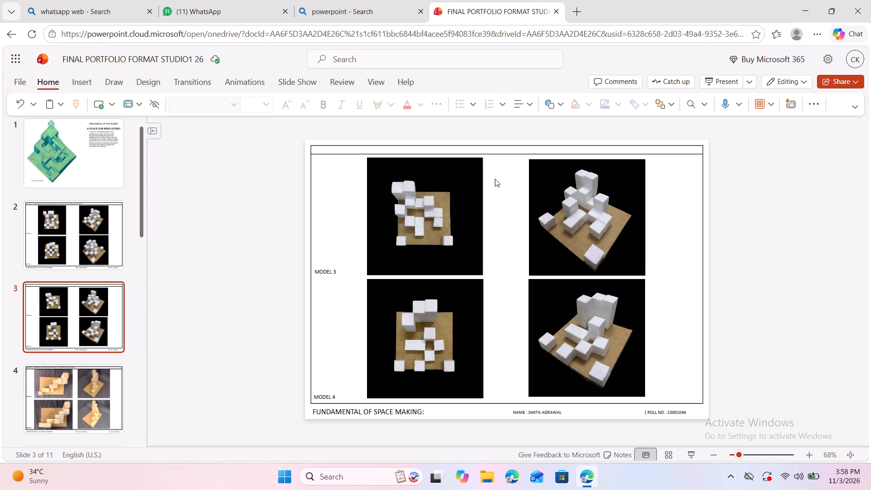
# Nudge the Model 3 angled photo slightly up so its upper edge lines up with the Model 3 top-view photo.
pyautogui.click(580, 212)
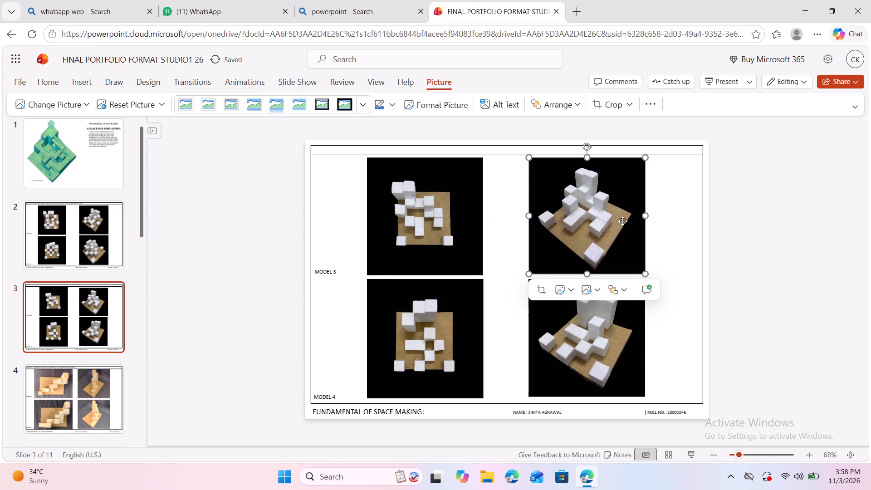
pyautogui.click(842, 245)
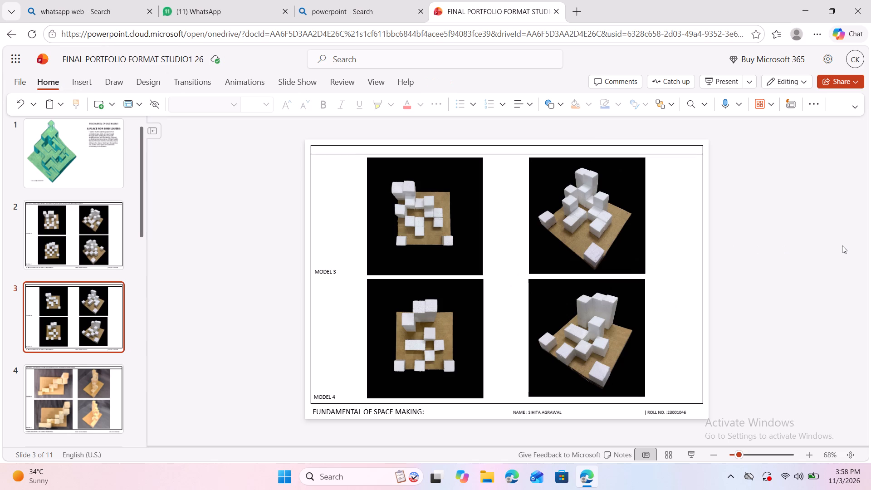
pyautogui.click(558, 259)
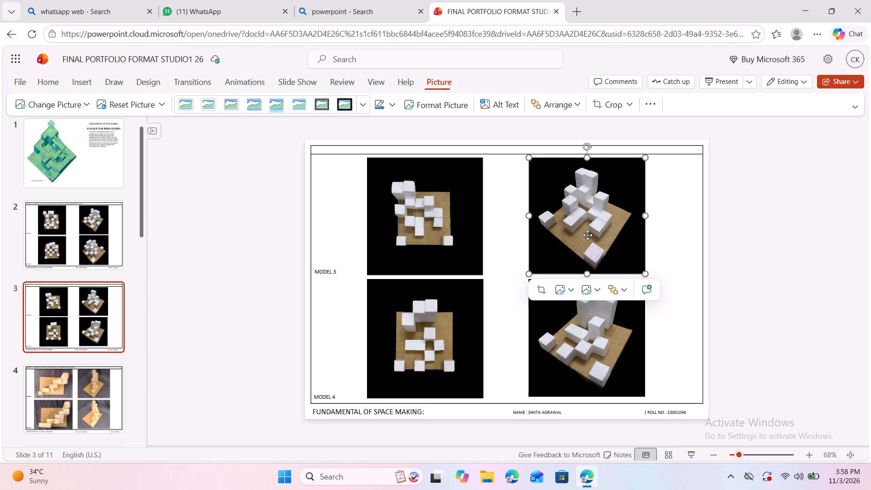
pyautogui.click(590, 230)
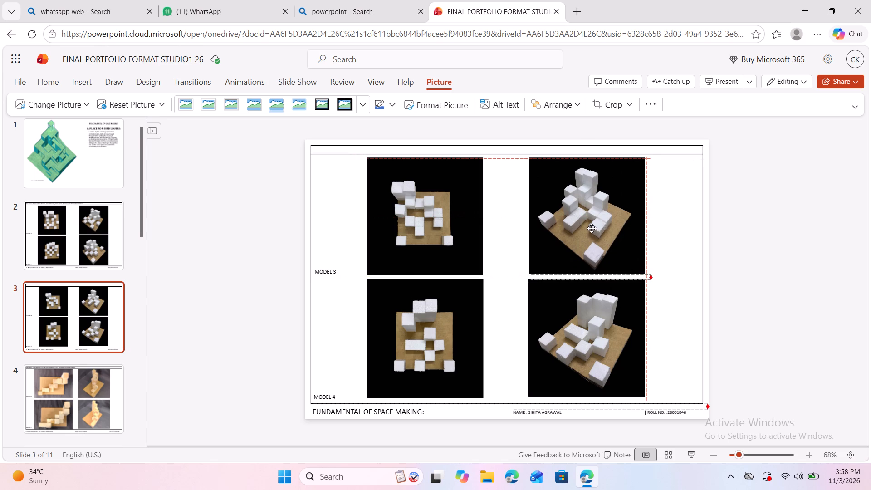
# Move the Model 4 angled photo against the Model 4 top-view photo again, aligning their upper edges.
pyautogui.click(572, 349)
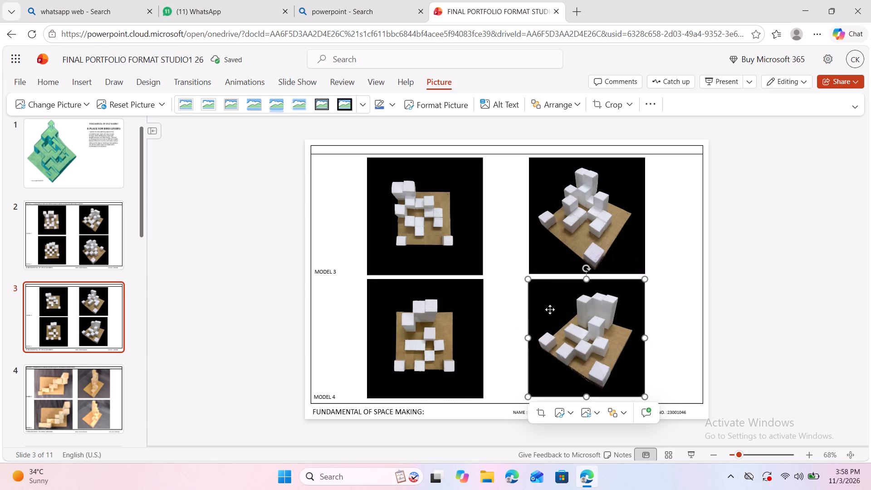
pyautogui.moveTo(563, 312); pyautogui.dragTo(524, 315)
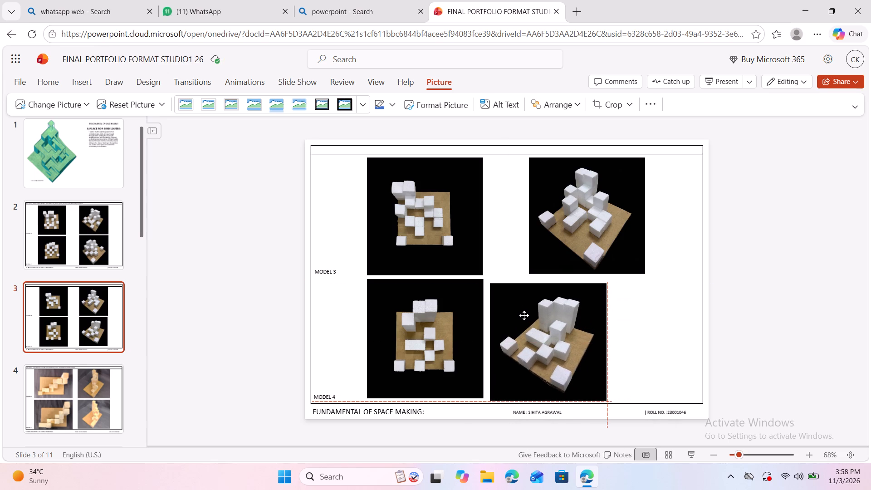
pyautogui.moveTo(524, 315); pyautogui.dragTo(519, 314)
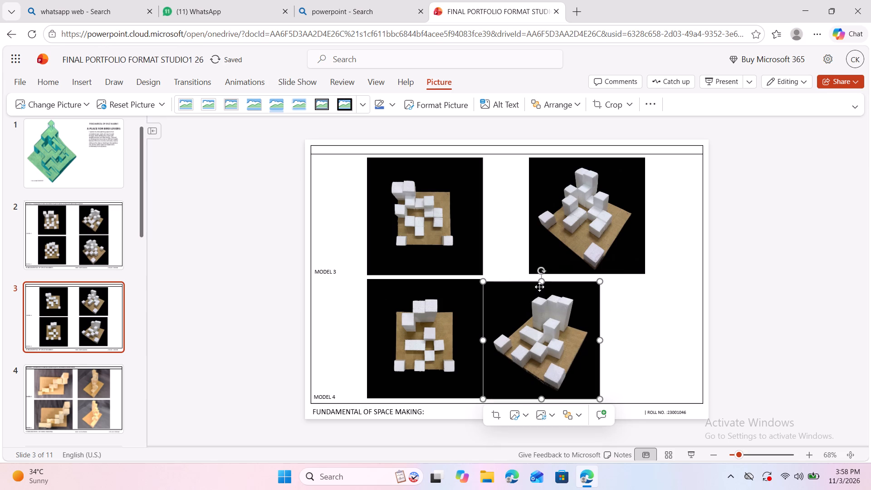
pyautogui.click(540, 283)
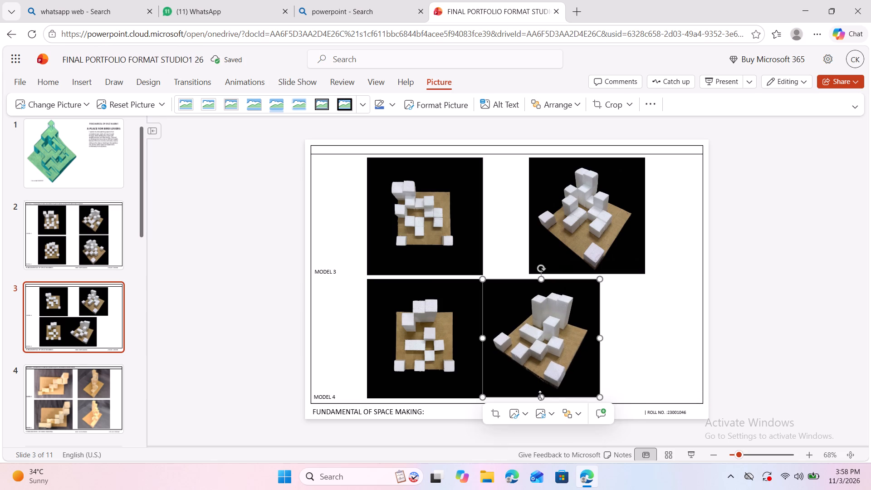
# Fine-tune the Model 4 angled photo's lower edge to match the lower edge of the Model 4 top-view photo.
pyautogui.moveTo(541, 396); pyautogui.dragTo(542, 400)
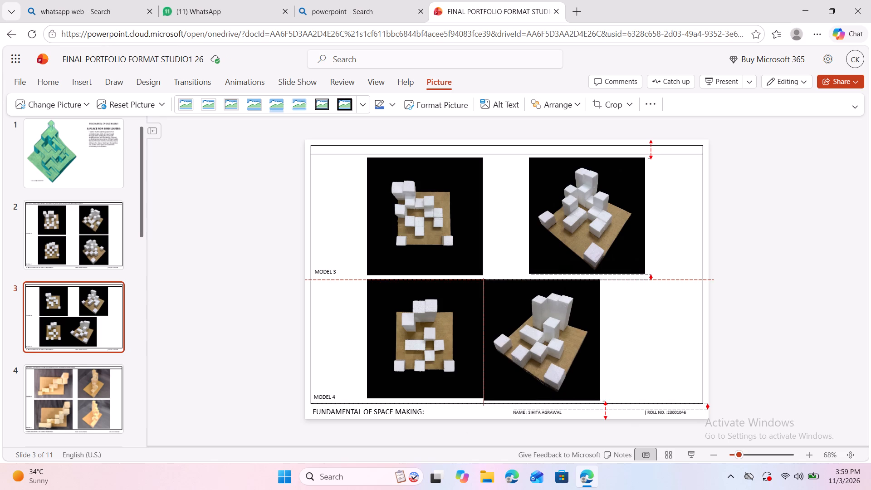
pyautogui.moveTo(542, 400); pyautogui.dragTo(542, 396)
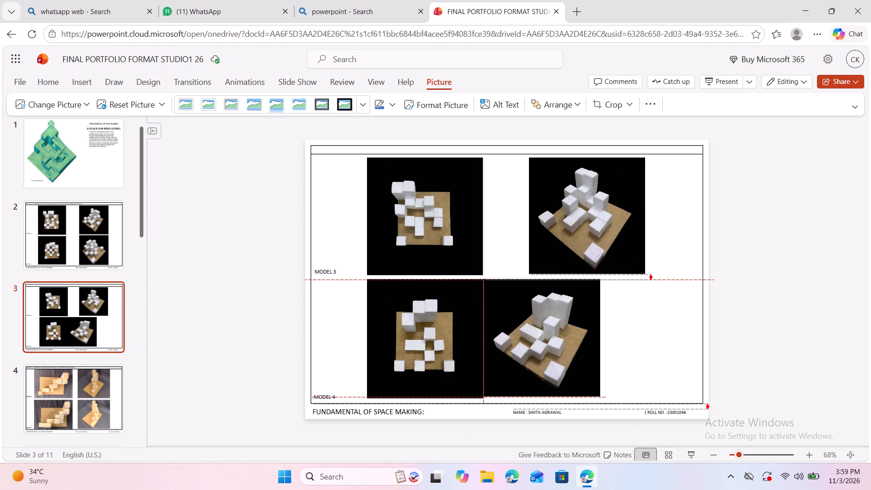
pyautogui.moveTo(542, 396); pyautogui.dragTo(543, 396)
pyautogui.moveTo(543, 396); pyautogui.dragTo(543, 397)
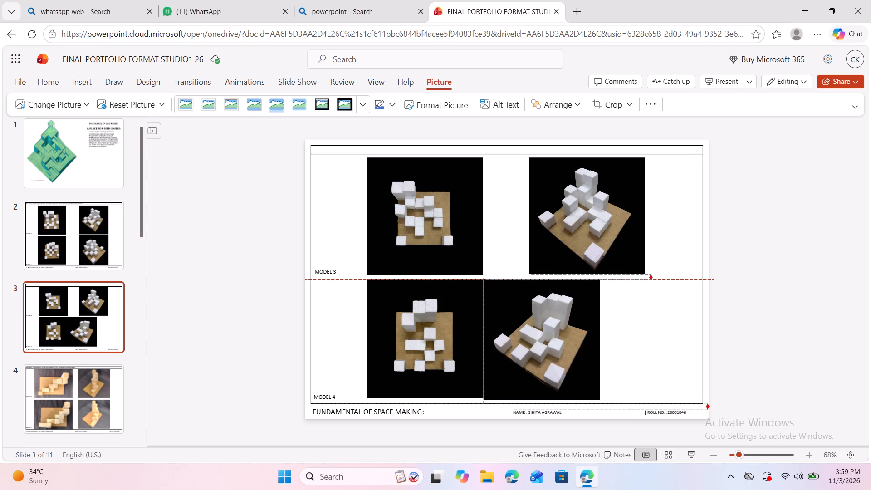
pyautogui.moveTo(543, 397); pyautogui.dragTo(544, 397)
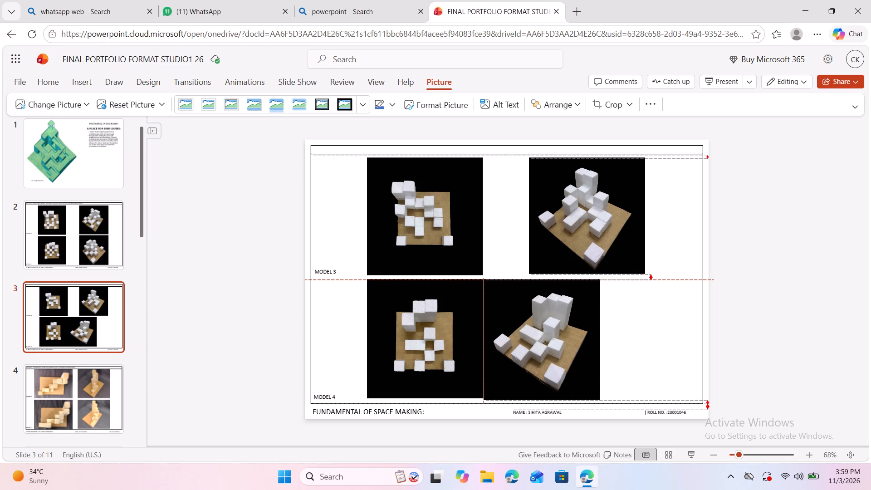
pyautogui.moveTo(544, 397); pyautogui.dragTo(545, 393)
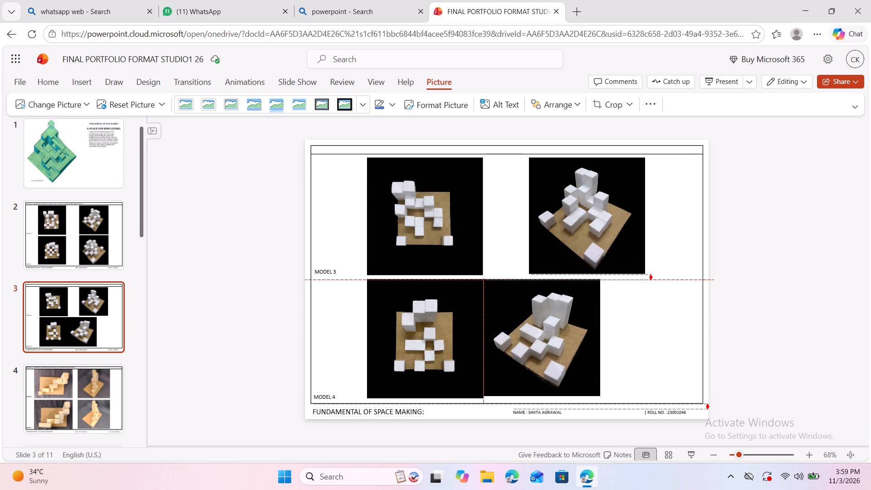
pyautogui.moveTo(545, 393); pyautogui.dragTo(547, 394)
pyautogui.moveTo(547, 394); pyautogui.dragTo(547, 397)
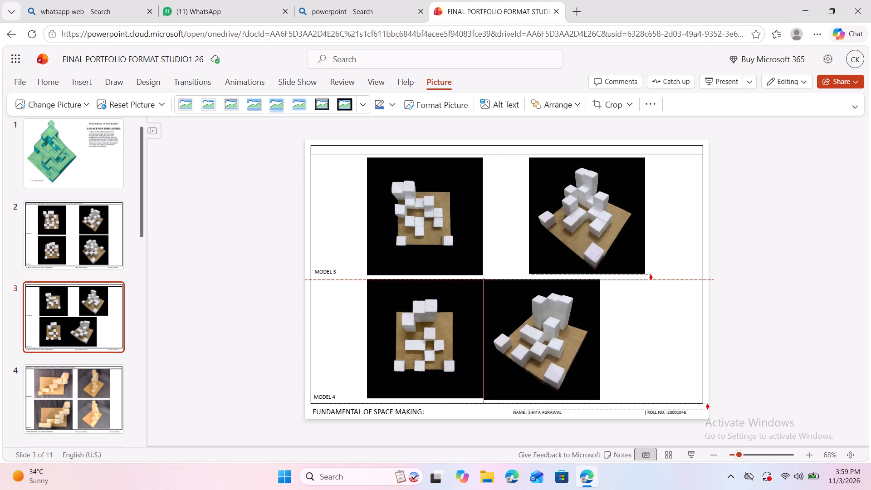
pyautogui.moveTo(547, 397); pyautogui.dragTo(548, 396)
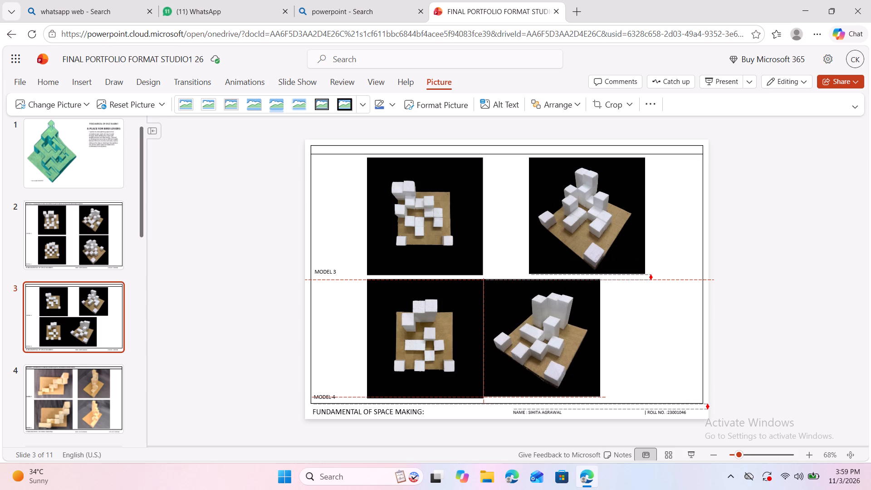
pyautogui.moveTo(548, 396); pyautogui.dragTo(548, 396)
# Move the Model 4 angled photo back below the Model 3 angled photo, level with the Model 4 top-view photo.
pyautogui.moveTo(538, 312); pyautogui.dragTo(582, 310)
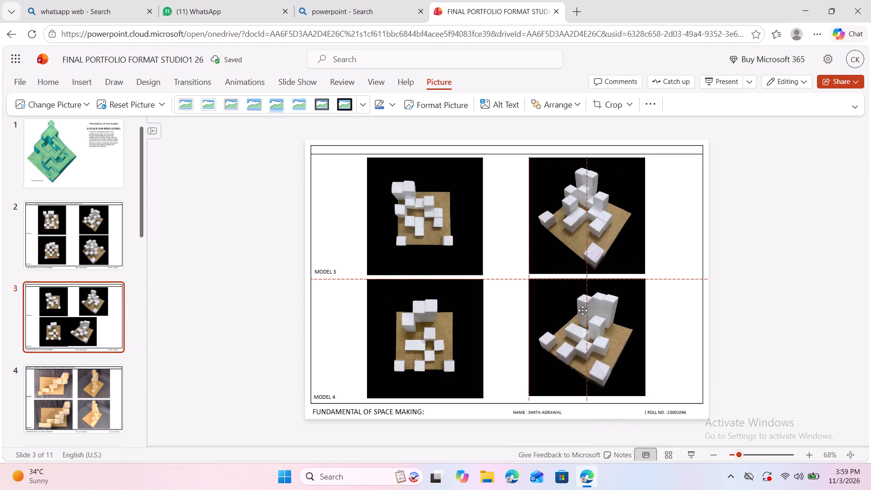
pyautogui.moveTo(582, 310); pyautogui.dragTo(583, 313)
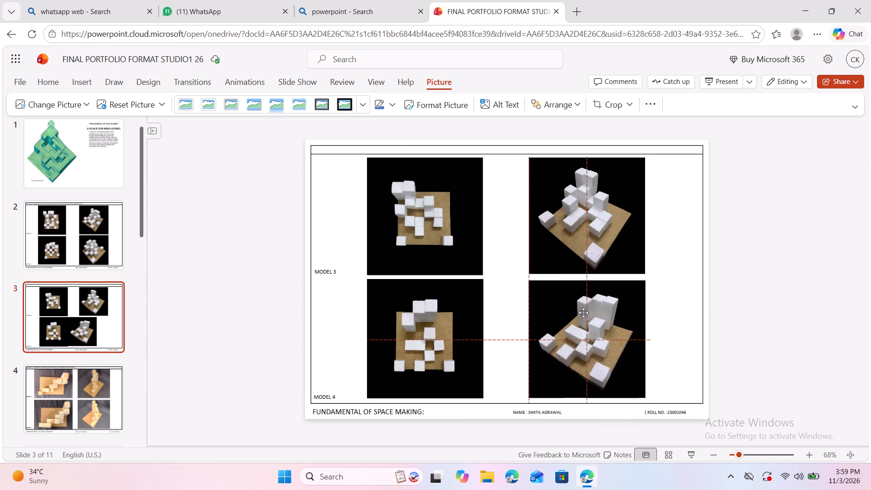
pyautogui.moveTo(583, 313); pyautogui.dragTo(584, 312)
pyautogui.click(800, 332)
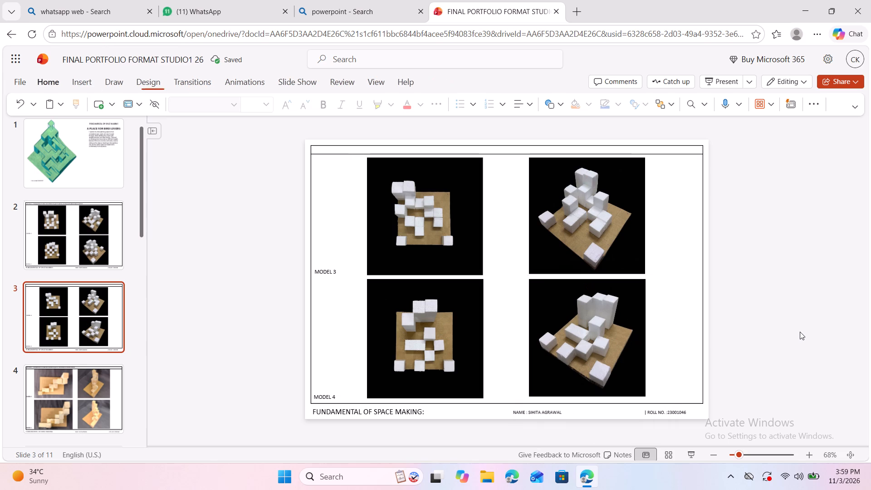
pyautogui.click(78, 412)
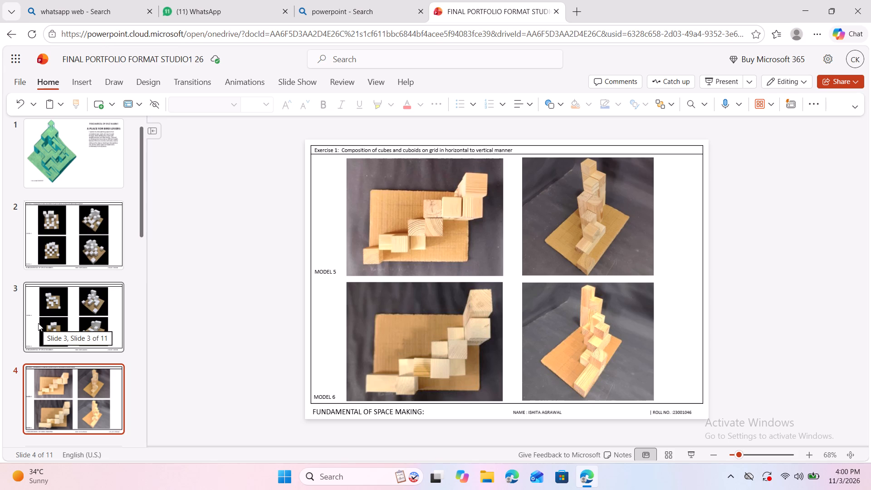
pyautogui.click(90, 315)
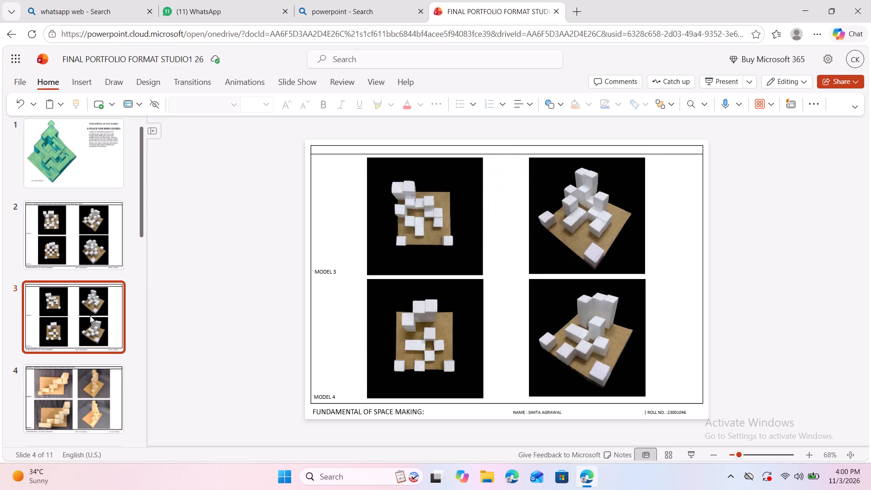
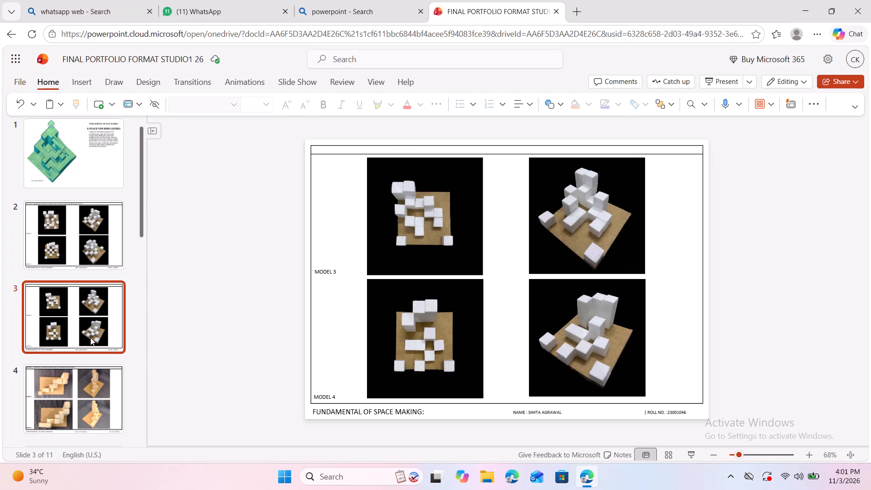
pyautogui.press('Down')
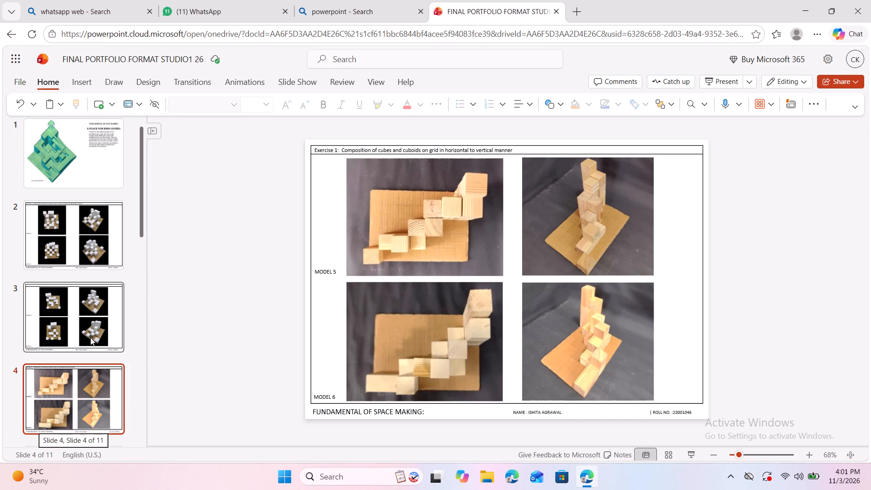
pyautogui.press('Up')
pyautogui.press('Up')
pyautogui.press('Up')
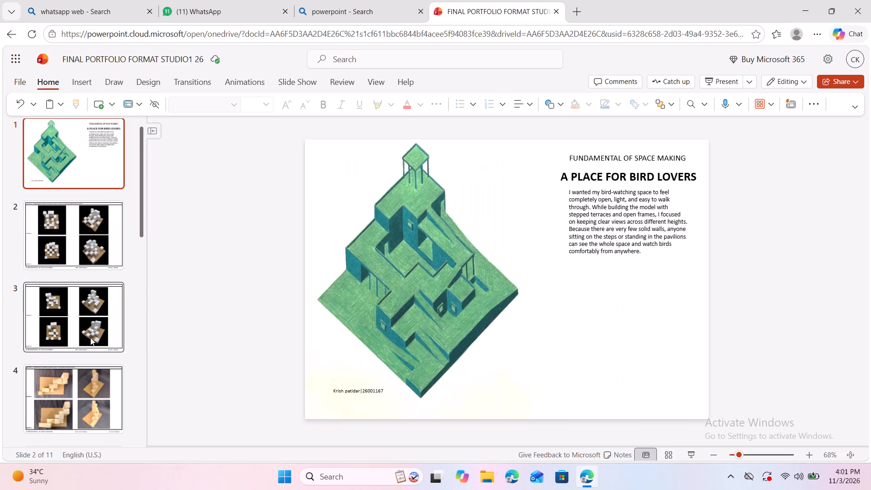
# Step through the slides to slide 3 to review the Model 3 and Model 4 photo layout.
pyautogui.press('Down')
pyautogui.press('Down')
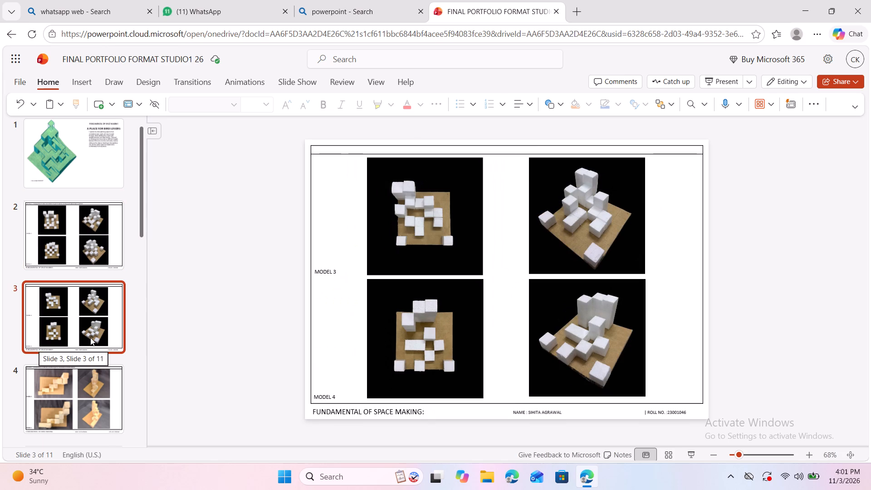
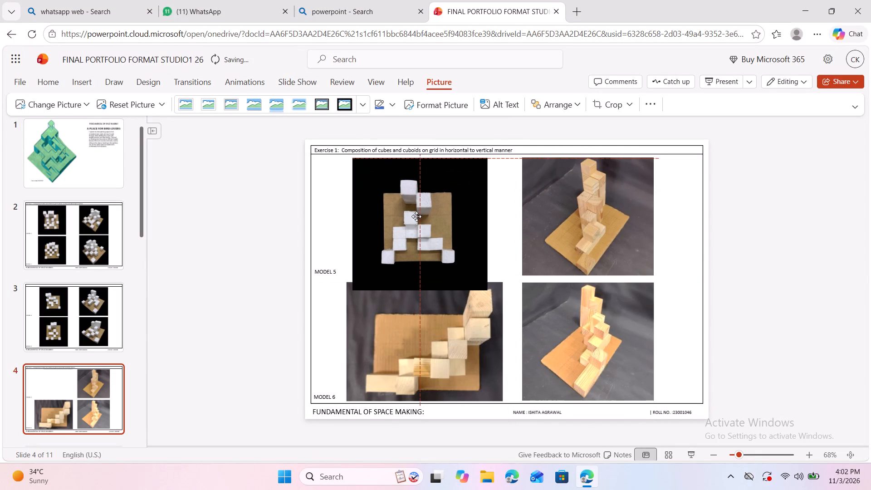
# Move the Model 5 top-view white-cube photo to align its left edge with the Model 6 block photo and its upper edge with the Model 5 angled photo.
pyautogui.moveTo(416, 216); pyautogui.dragTo(412, 219)
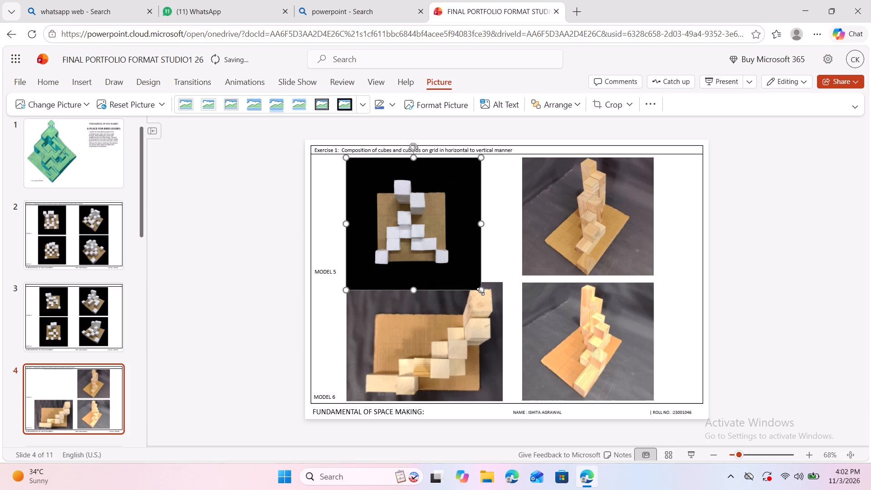
# Shrink the white-cube Model 5 top-view photo on slide 4 and move it toward the wooden photo beside it, top edges aligned.
pyautogui.moveTo(481, 292); pyautogui.dragTo(472, 271)
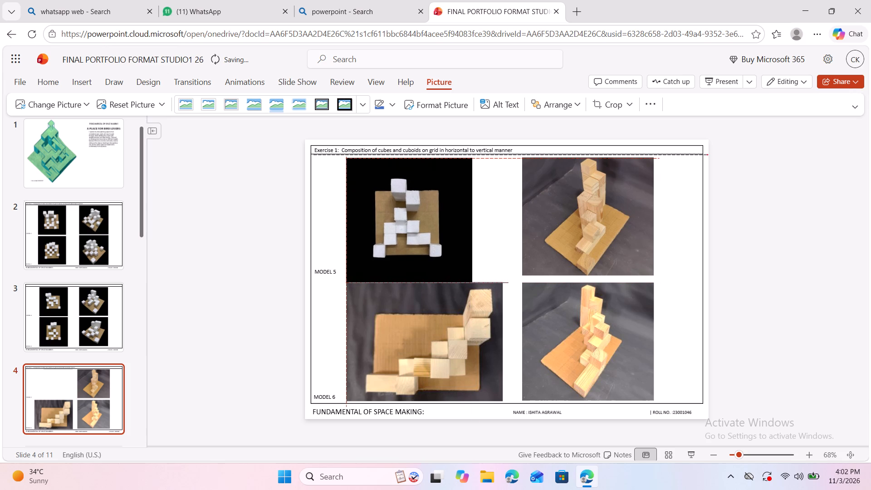
pyautogui.moveTo(472, 271); pyautogui.dragTo(469, 265)
pyautogui.moveTo(412, 227); pyautogui.dragTo(436, 225)
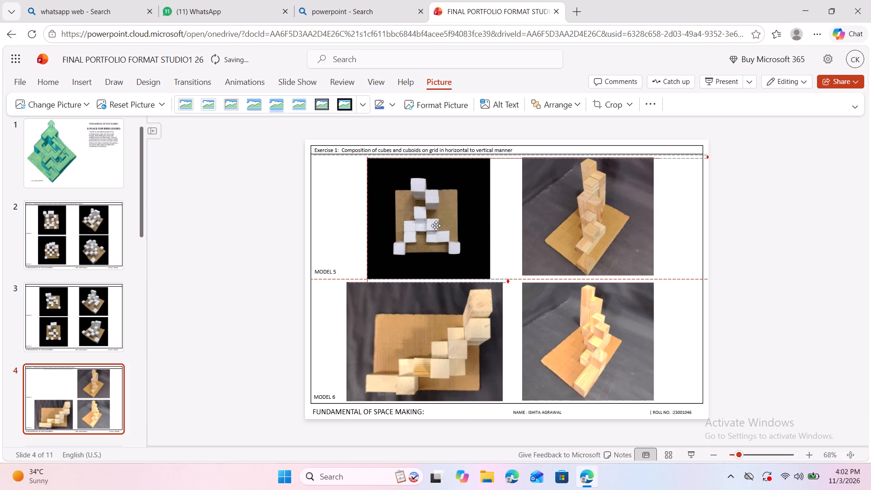
pyautogui.moveTo(436, 225); pyautogui.dragTo(443, 225)
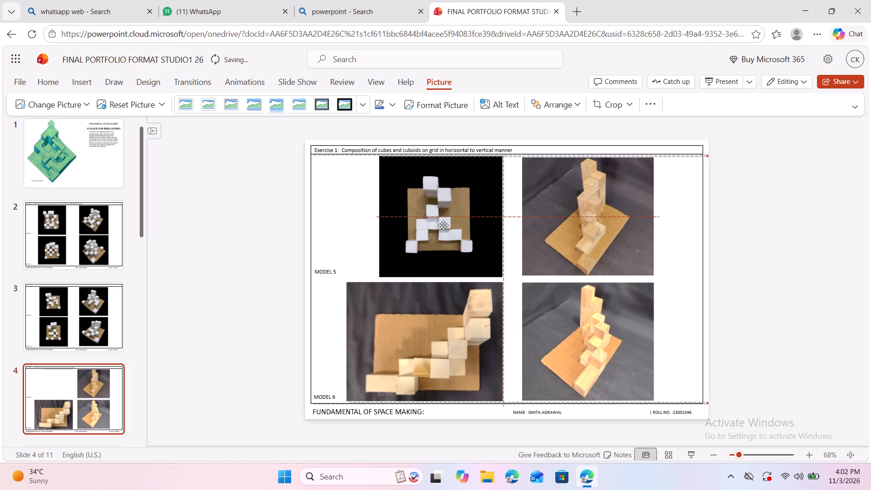
pyautogui.moveTo(443, 225); pyautogui.dragTo(434, 225)
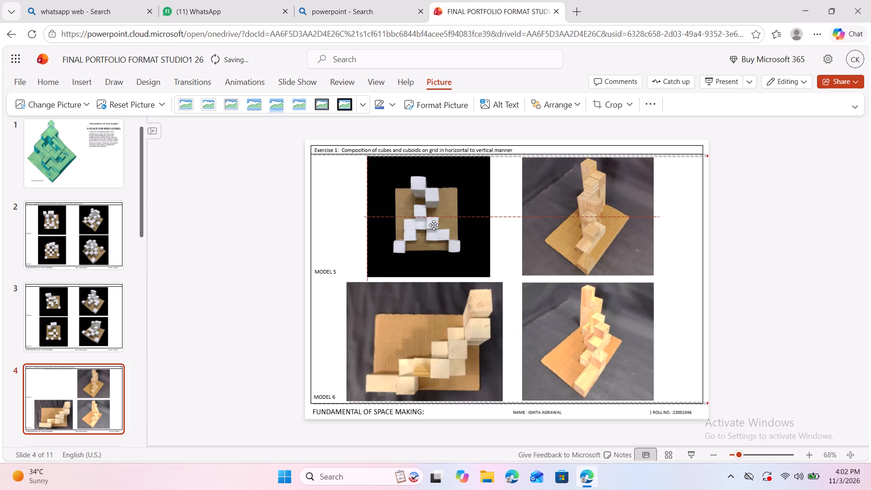
pyautogui.moveTo(434, 225); pyautogui.dragTo(435, 226)
pyautogui.moveTo(435, 226); pyautogui.dragTo(436, 228)
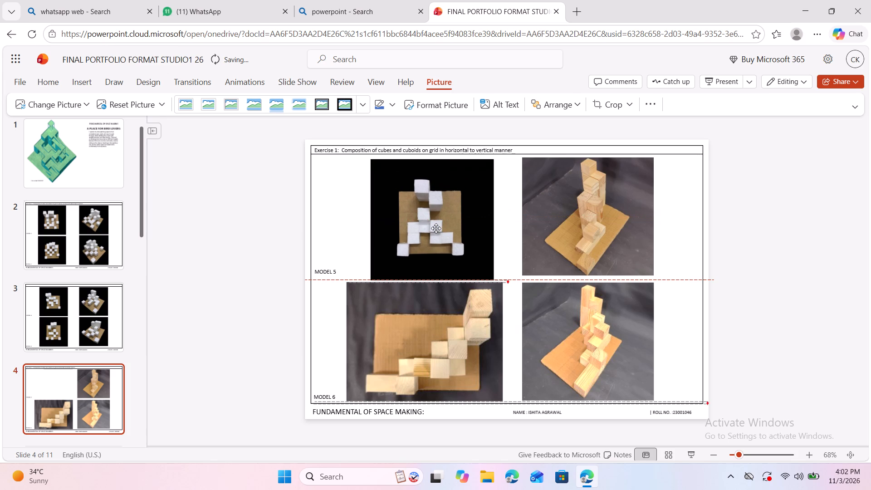
pyautogui.moveTo(436, 228); pyautogui.dragTo(433, 229)
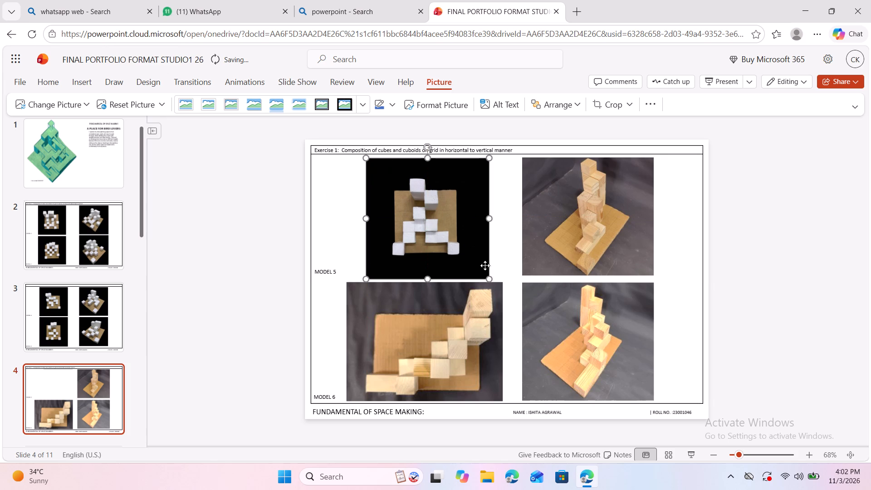
# Fine-tune the Model 5 top-view photo's size so its height matches the wooden photo beside it, clear of the Model 6 photo.
pyautogui.moveTo(490, 280); pyautogui.dragTo(487, 276)
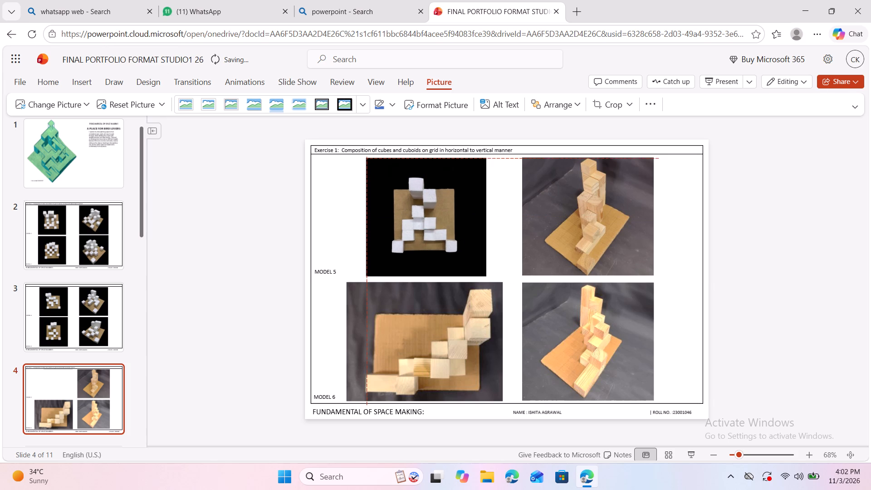
pyautogui.moveTo(487, 276); pyautogui.dragTo(487, 276)
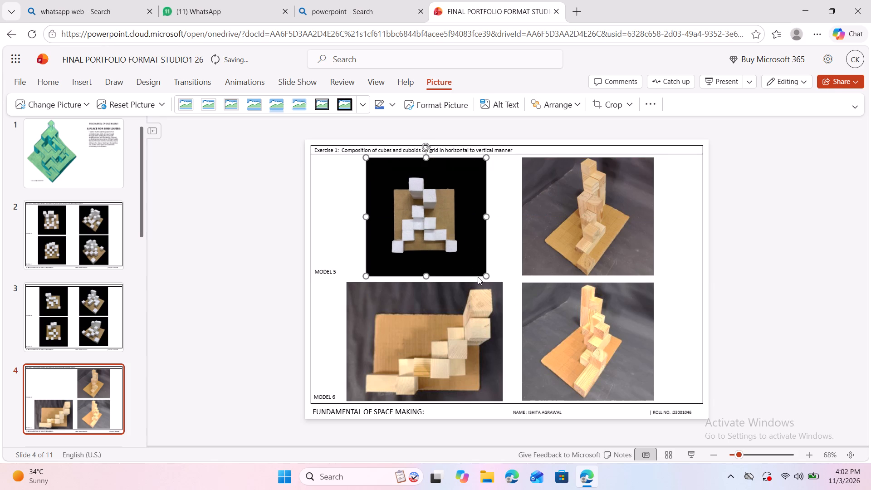
pyautogui.moveTo(486, 275); pyautogui.dragTo(484, 272)
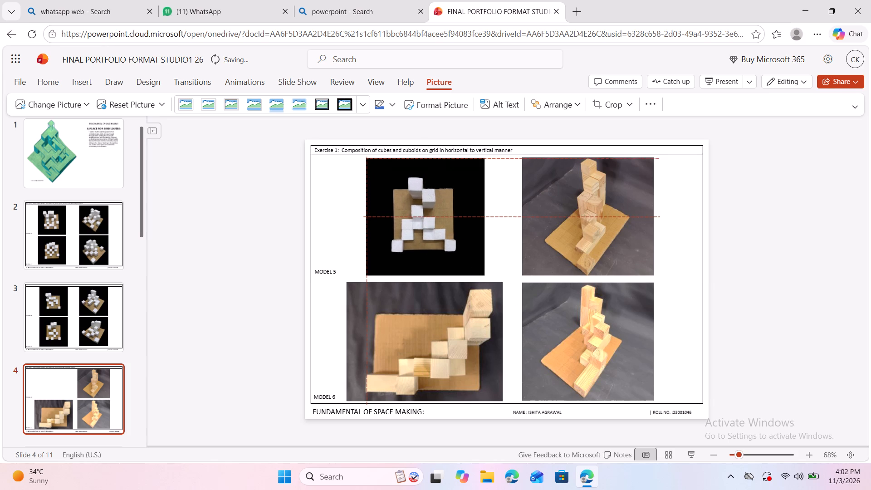
pyautogui.moveTo(484, 272); pyautogui.dragTo(486, 271)
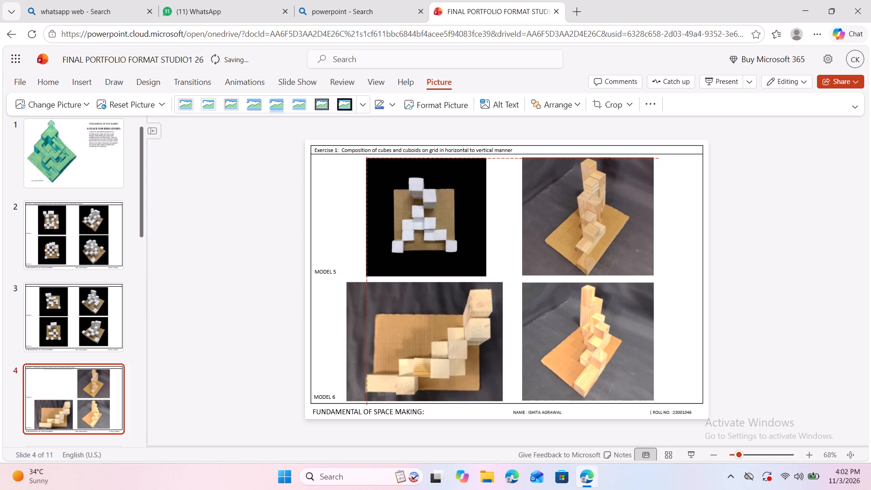
pyautogui.moveTo(486, 271); pyautogui.dragTo(486, 265)
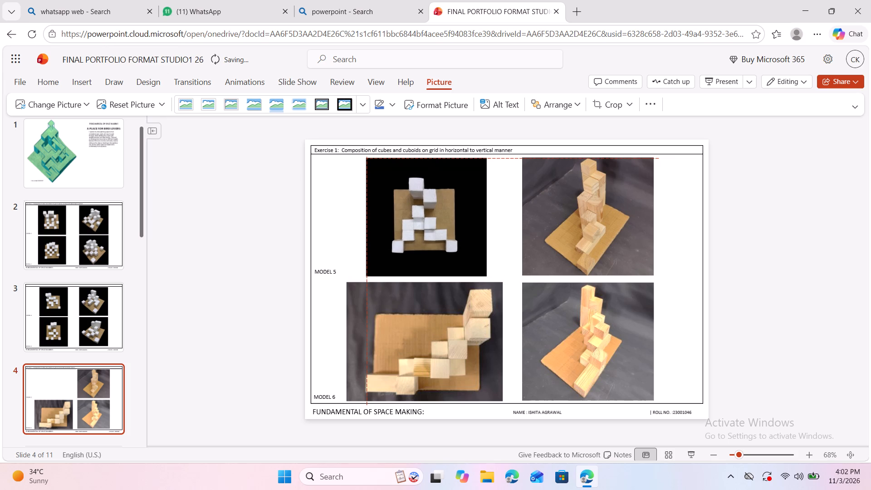
pyautogui.moveTo(486, 265); pyautogui.dragTo(484, 265)
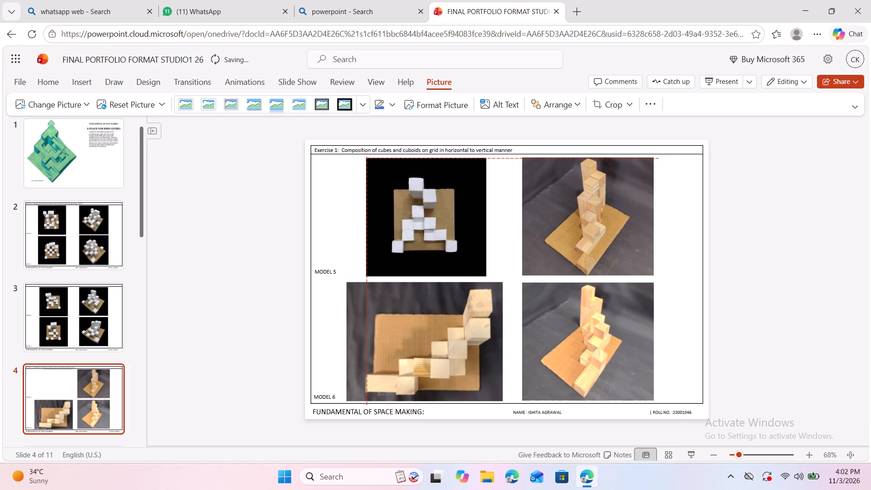
pyautogui.moveTo(484, 265); pyautogui.dragTo(487, 265)
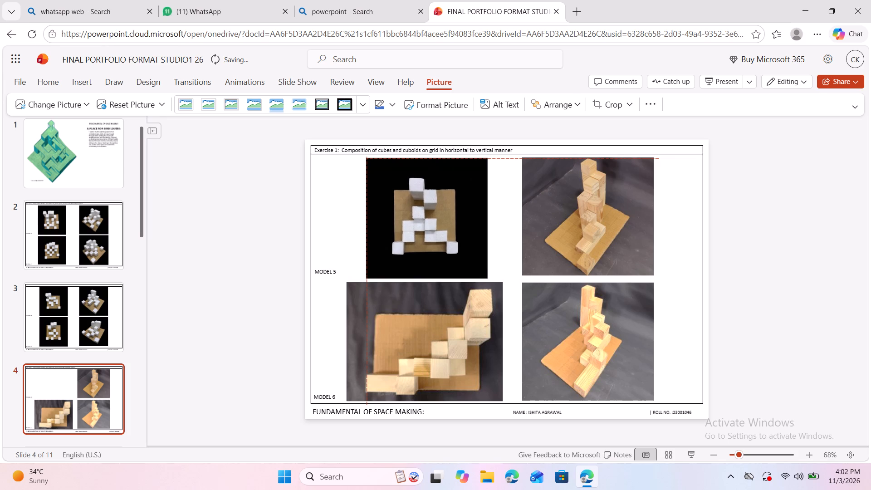
pyautogui.moveTo(487, 265); pyautogui.dragTo(486, 259)
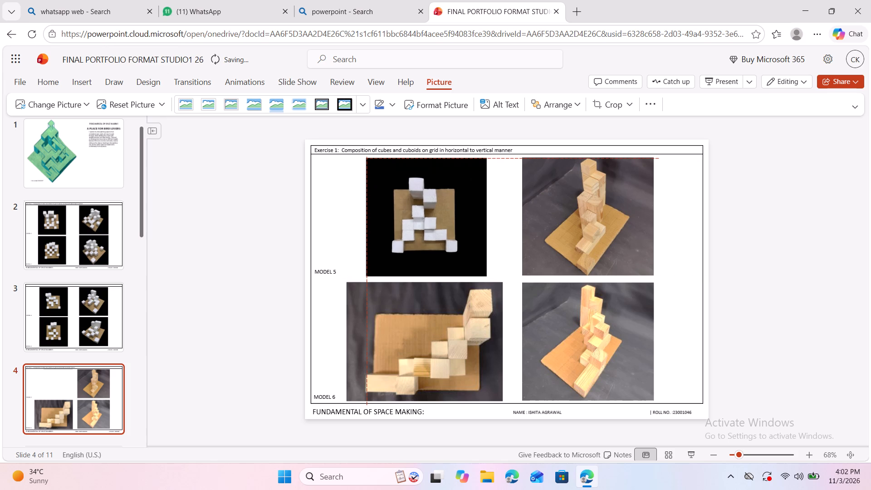
pyautogui.moveTo(486, 259); pyautogui.dragTo(484, 258)
# Examine the photo layout on slides 3 and 2 for comparison, and return to slide 4.
pyautogui.click(580, 241)
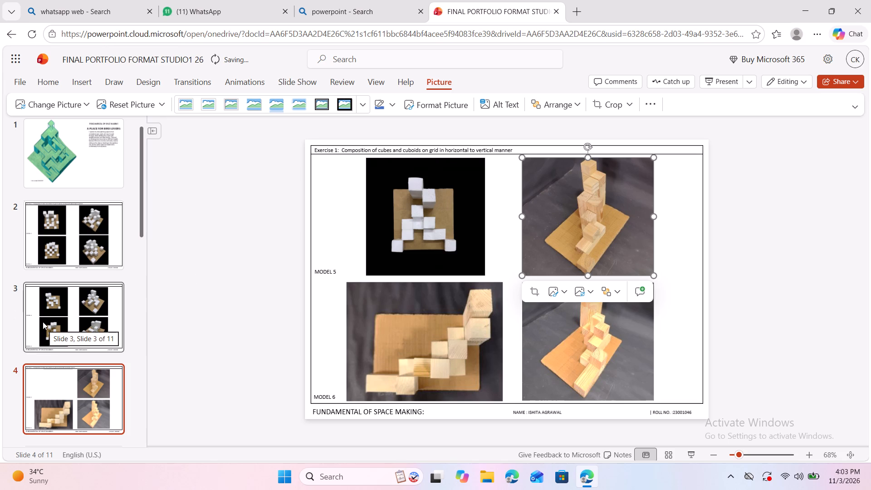
pyautogui.click(69, 307)
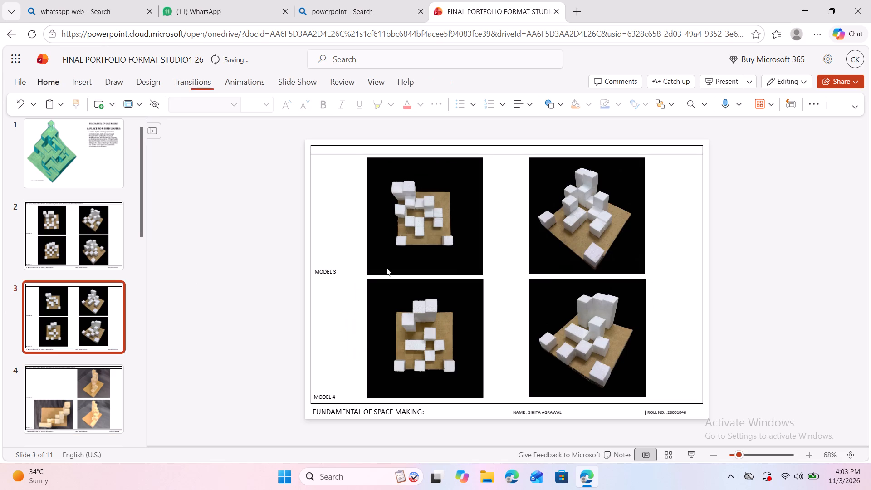
pyautogui.click(78, 235)
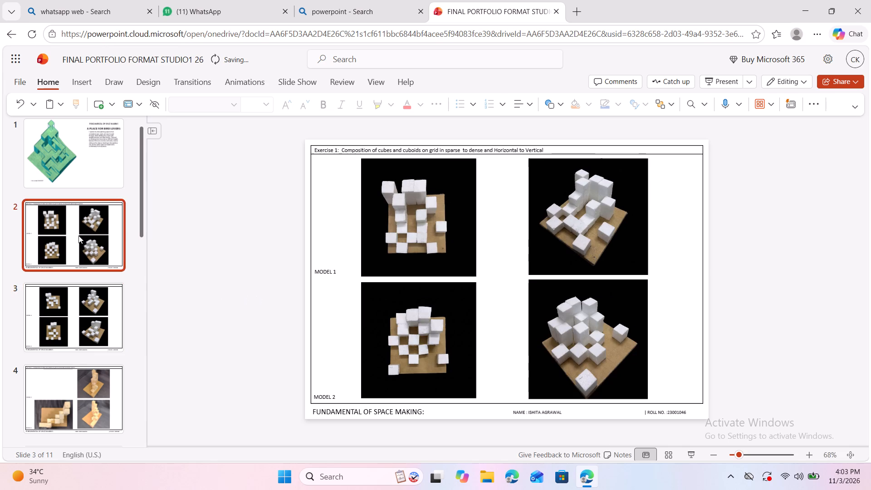
pyautogui.click(73, 389)
pyautogui.click(509, 229)
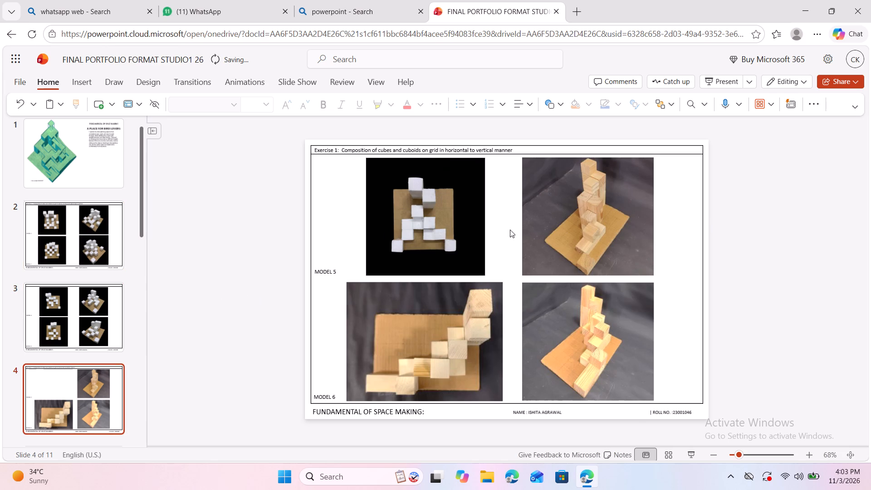
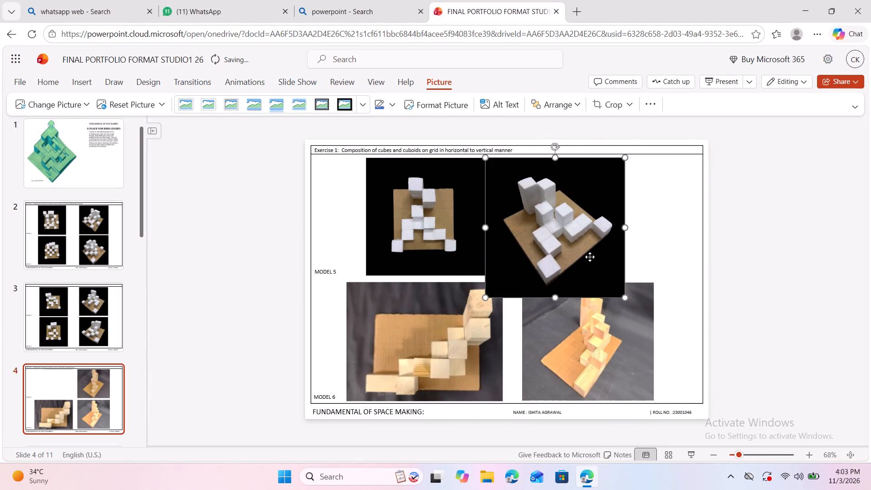
# Shrink the white-cube Model 5 angled-view photo on slide 4 so its height matches the top-view photo beside it.
pyautogui.moveTo(624, 298); pyautogui.dragTo(602, 258)
pyautogui.click(549, 226)
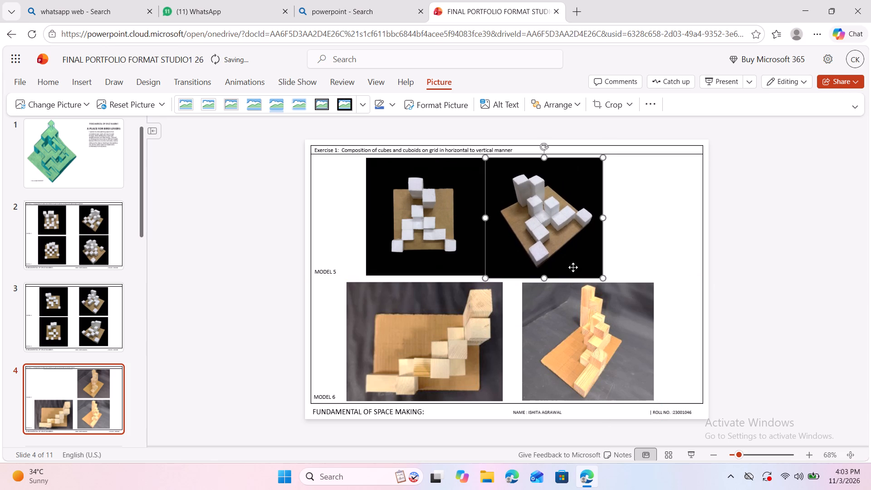
pyautogui.click(603, 277)
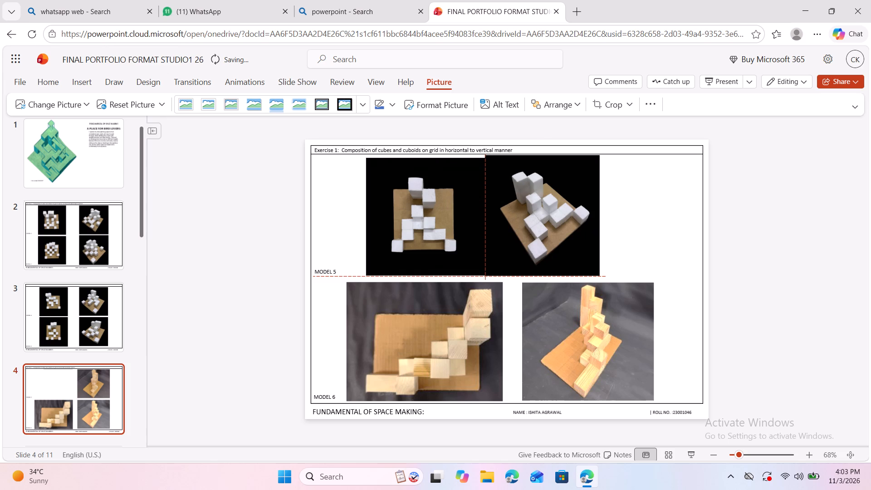
pyautogui.click(543, 229)
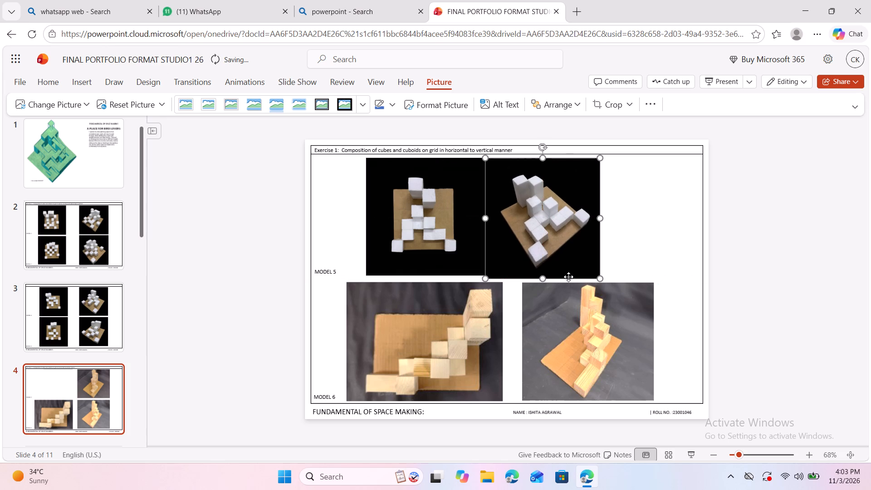
pyautogui.moveTo(601, 279); pyautogui.dragTo(601, 279)
pyautogui.moveTo(601, 279); pyautogui.dragTo(597, 275)
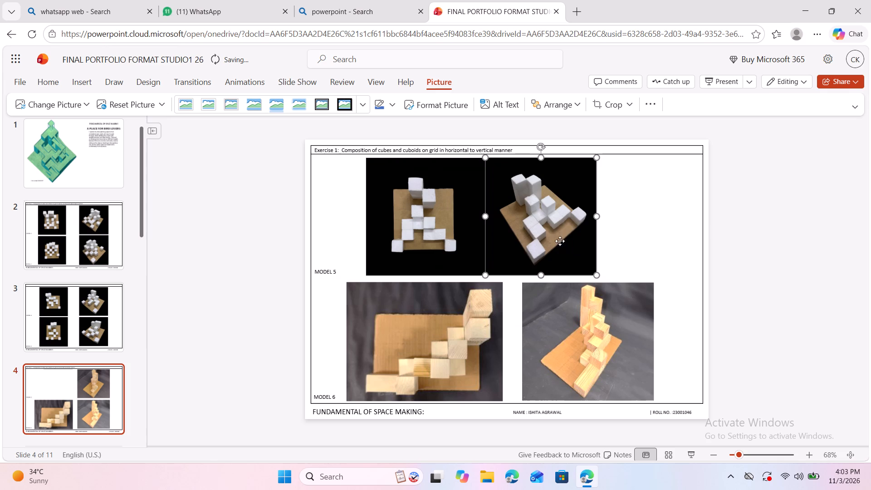
# Move the Model 5 angled-view photo away from the top-view photo, above the angled wooden Model 6 photo, keeping the top edges aligned.
pyautogui.moveTo(546, 229); pyautogui.dragTo(590, 227)
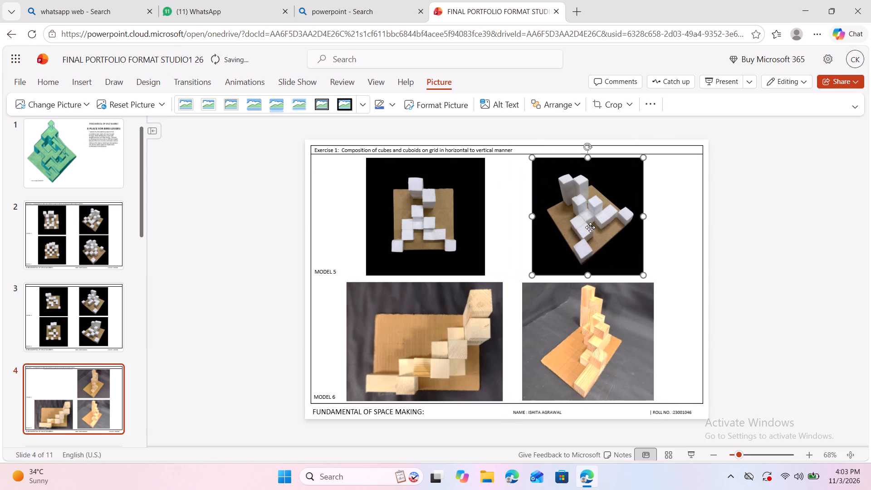
pyautogui.click(784, 237)
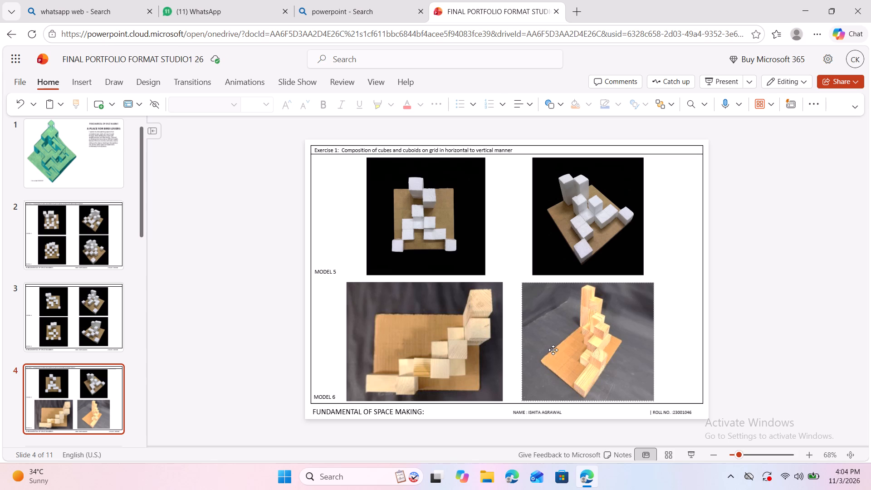
# Compare slide 4's photo layout with slides 3 and 5, and return to slide 4.
pyautogui.scroll(-2, 190, 399)
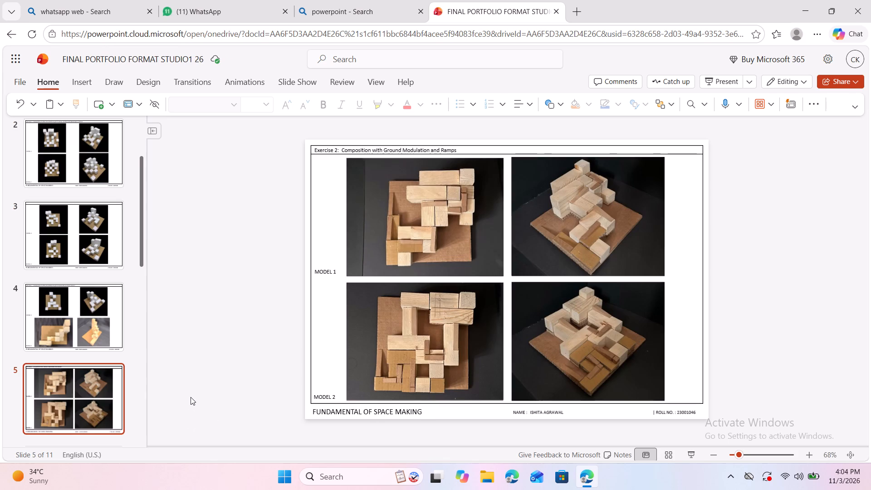
pyautogui.click(94, 329)
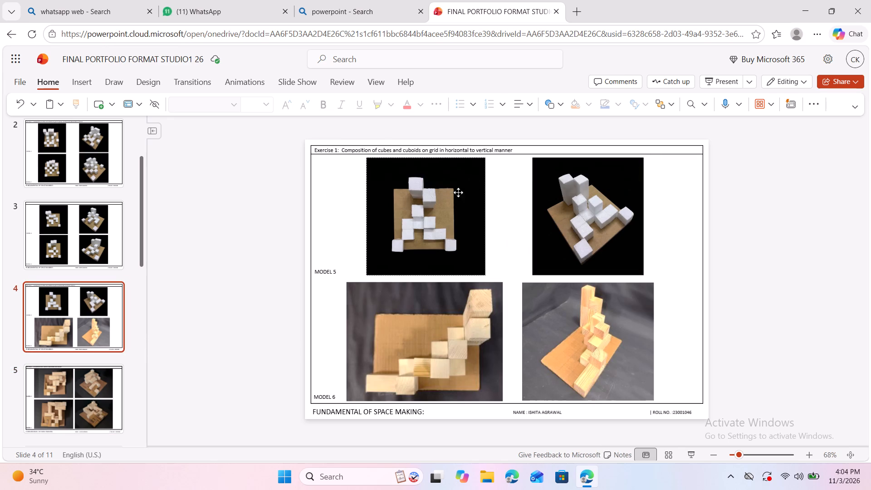
pyautogui.click(99, 250)
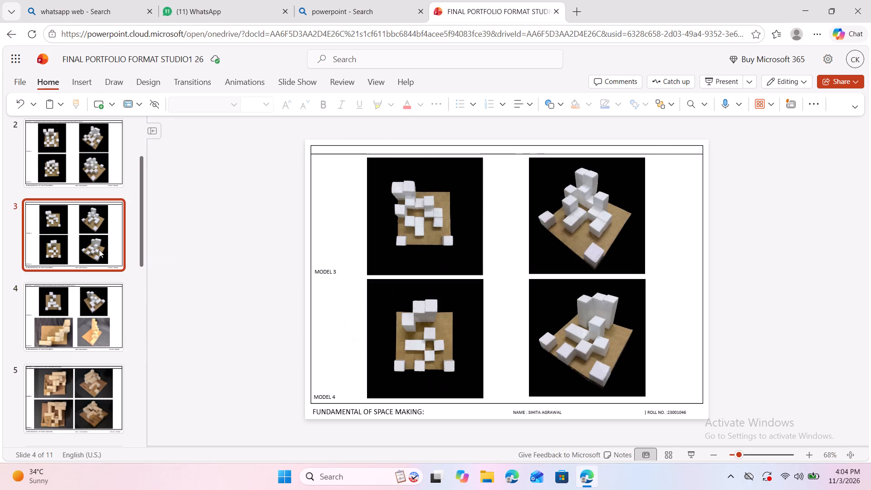
pyautogui.click(81, 306)
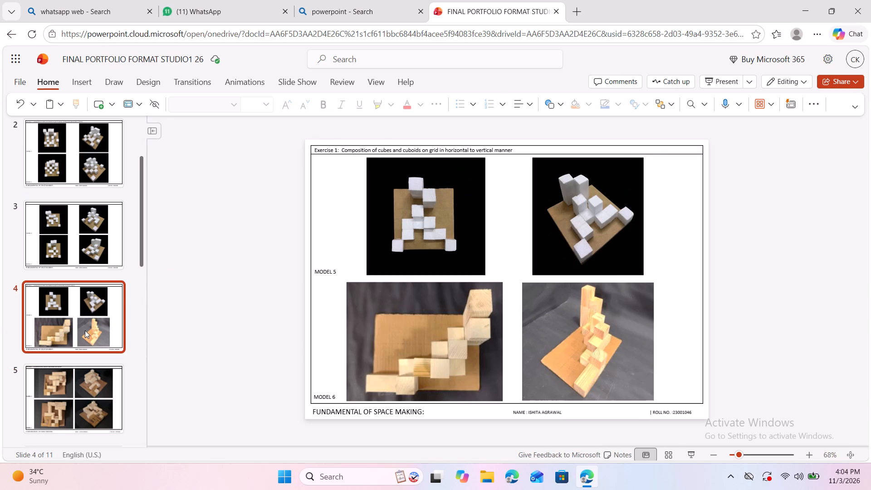
pyautogui.click(96, 379)
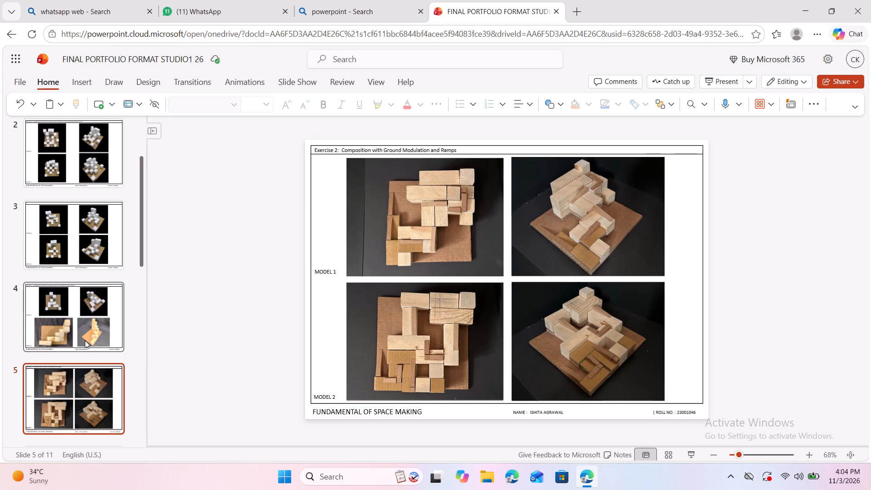
pyautogui.click(85, 325)
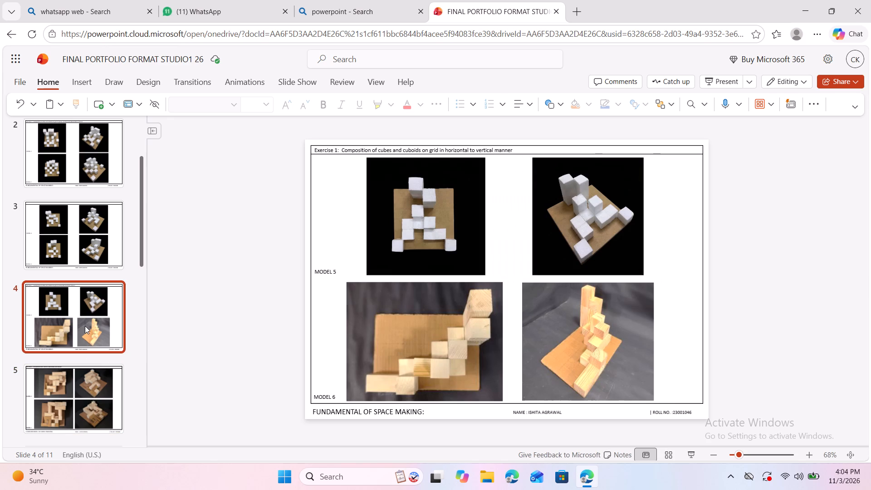
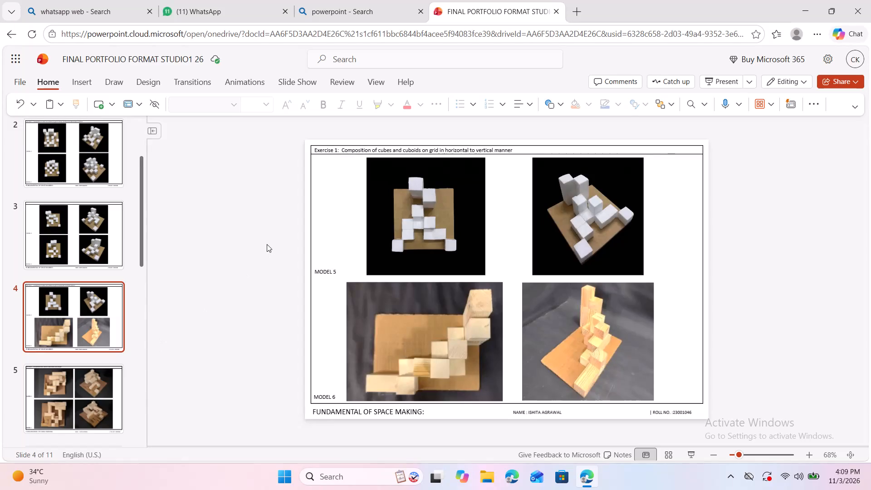
# Review the model photo layouts across slides 1 to 7, comparing them with slide 4, and return to slide 4.
pyautogui.scroll(-3, 267, 244)
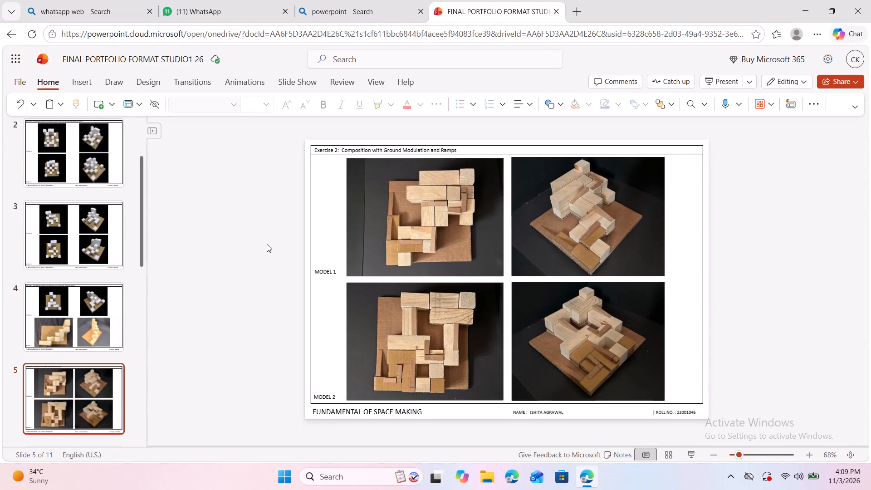
pyautogui.scroll(-5, 267, 244)
pyautogui.scroll(8, 267, 244)
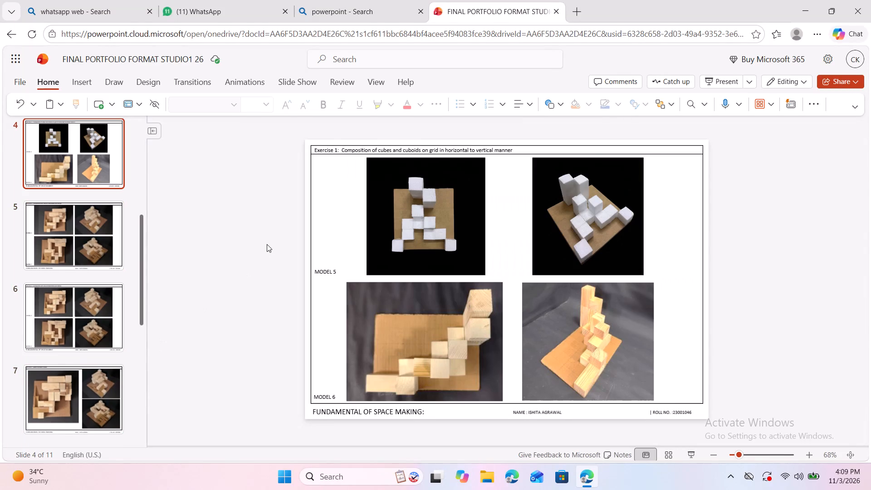
pyautogui.scroll(4, 267, 244)
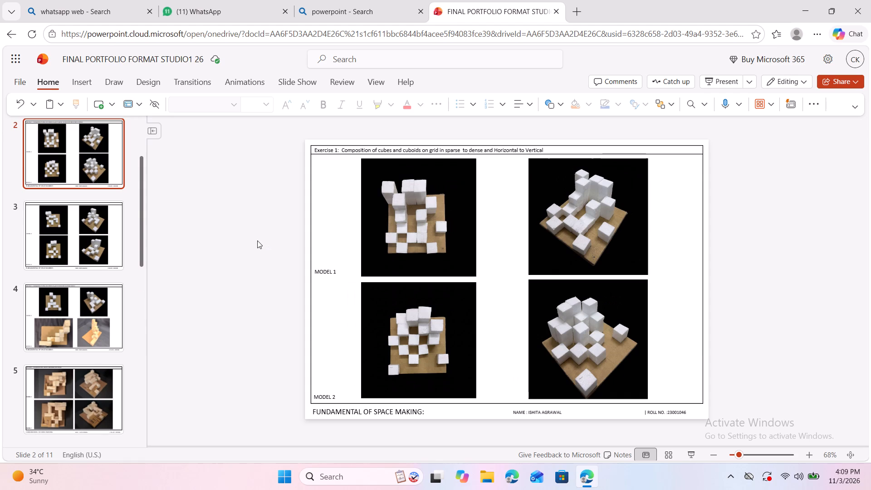
pyautogui.scroll(1, 257, 240)
pyautogui.scroll(-3, 258, 243)
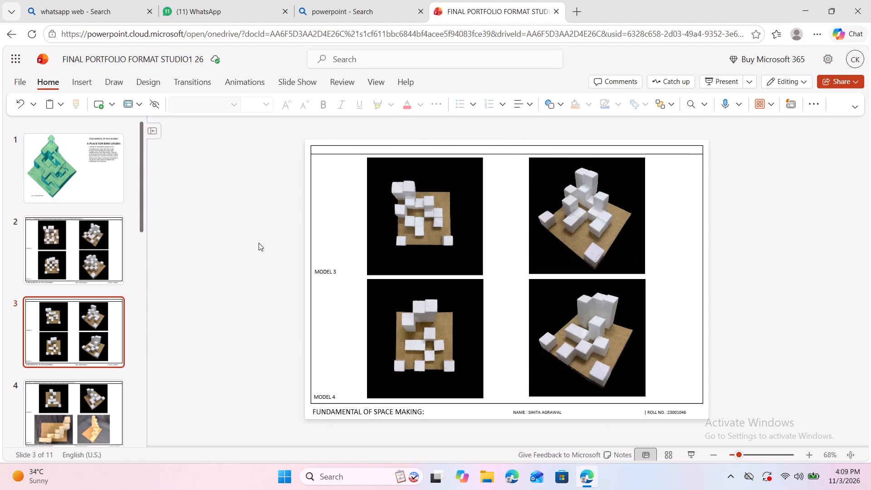
pyautogui.scroll(-1, 262, 217)
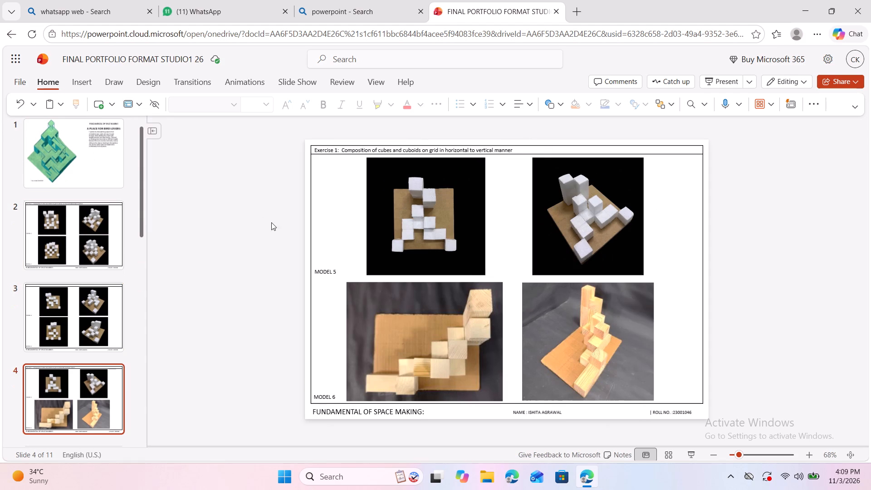
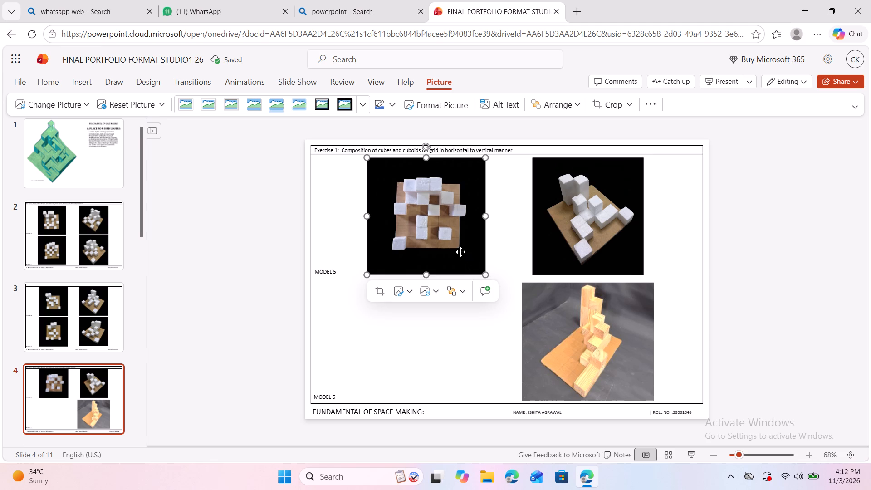
# Move the white-cube top-view photo covering the Model 5 top view into the Model 6 row, directly beneath and aligned with it.
pyautogui.moveTo(453, 245); pyautogui.dragTo(573, 247)
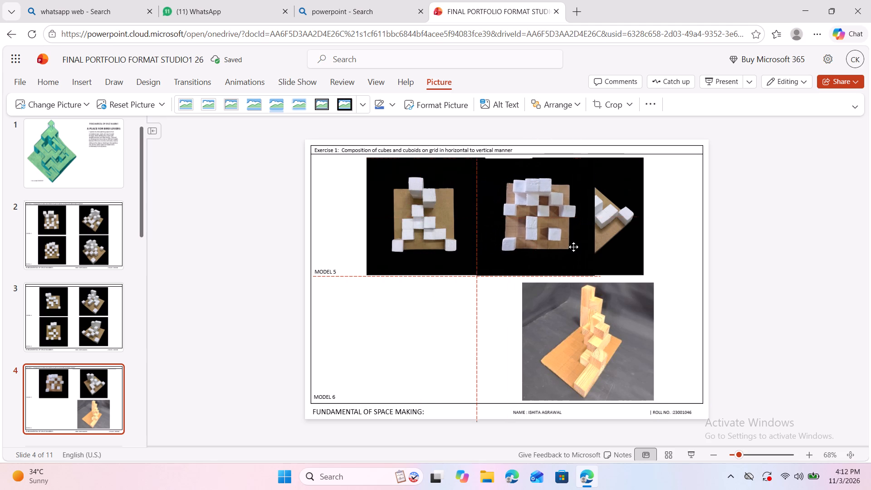
pyautogui.moveTo(573, 247); pyautogui.dragTo(573, 244)
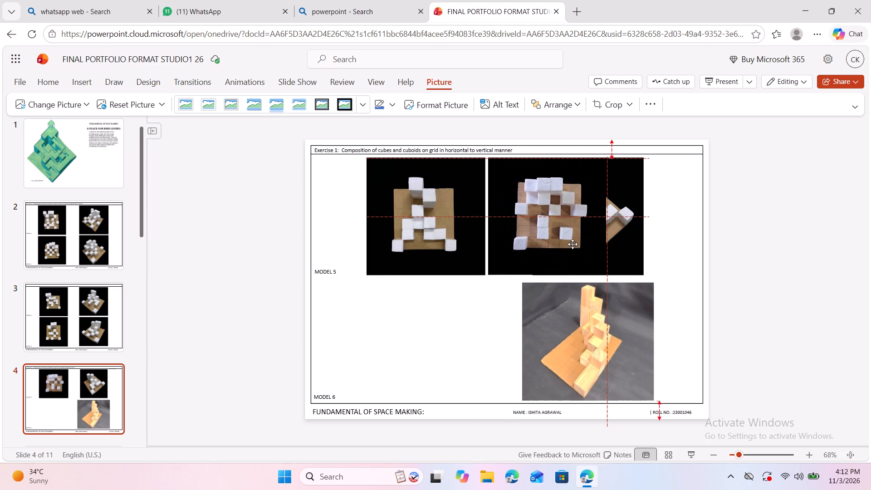
pyautogui.moveTo(573, 244); pyautogui.dragTo(321, 247)
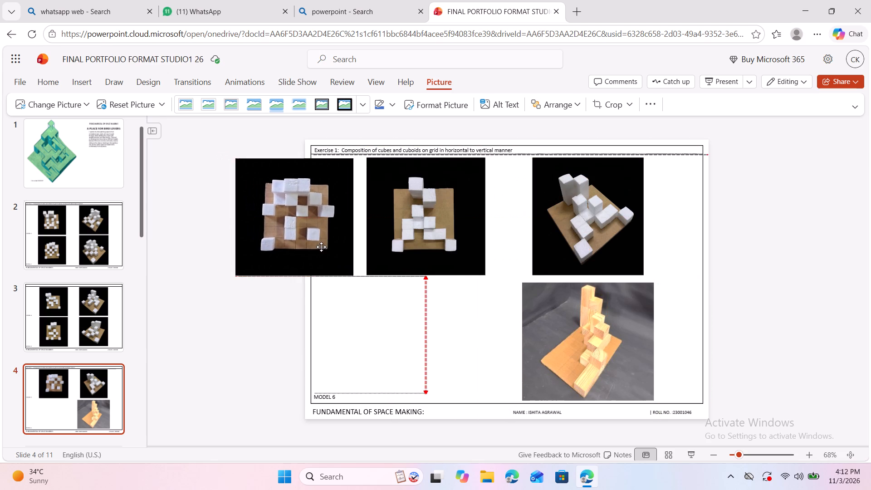
pyautogui.moveTo(321, 247); pyautogui.dragTo(347, 282)
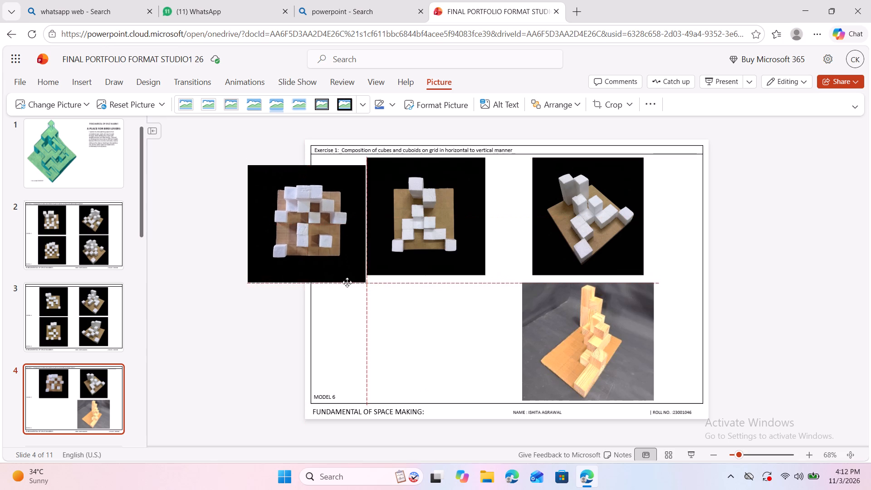
pyautogui.moveTo(347, 282); pyautogui.dragTo(449, 372)
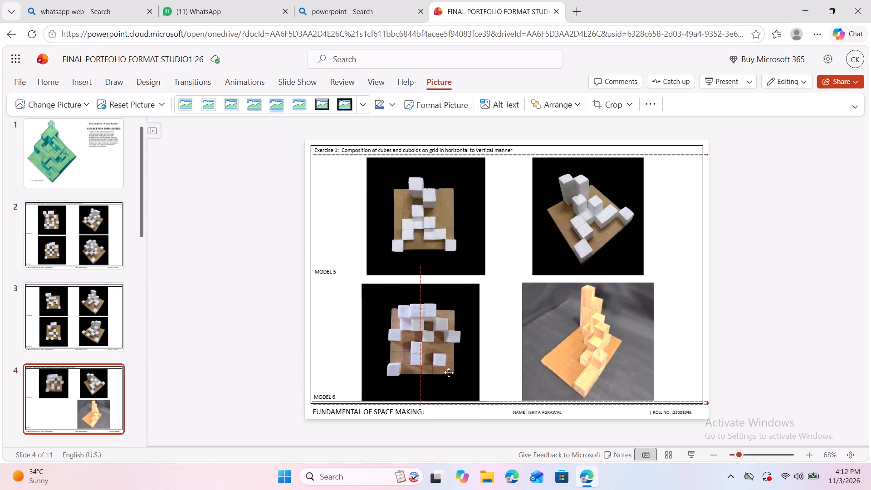
pyautogui.moveTo(449, 372); pyautogui.dragTo(451, 372)
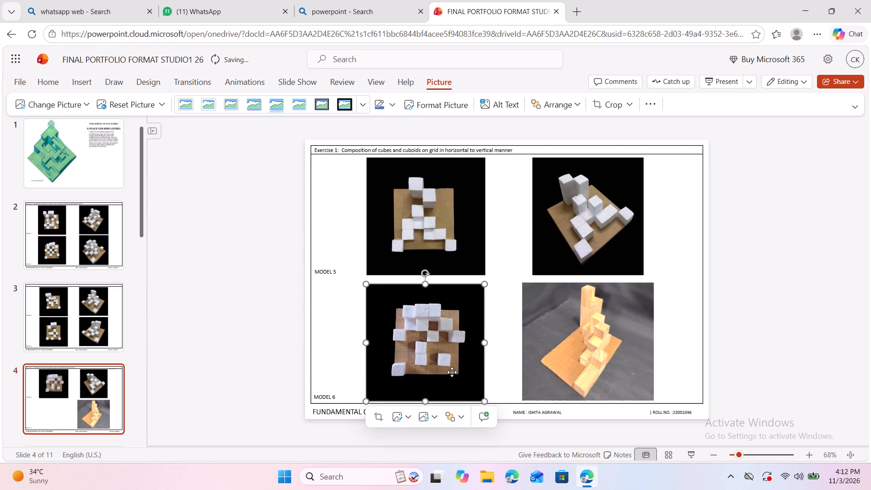
pyautogui.click(756, 348)
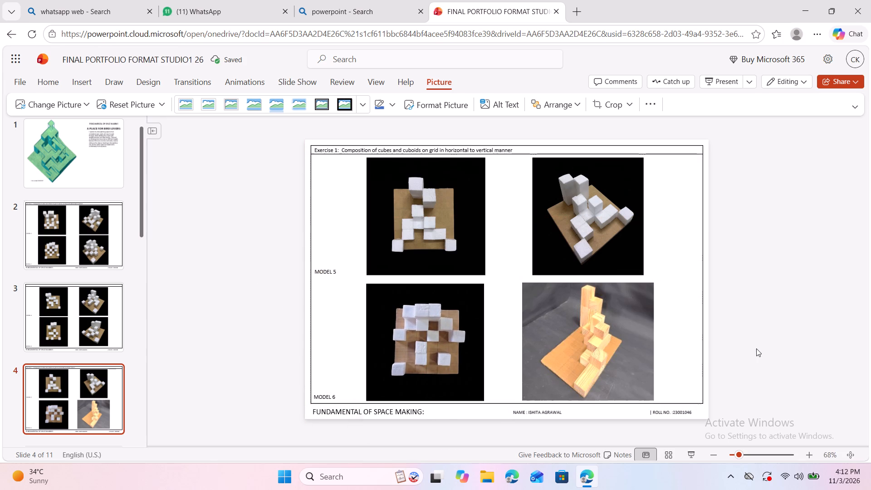
# Select the angled wooden-block photo in the Model 6 row on slide 4.
pyautogui.click(617, 338)
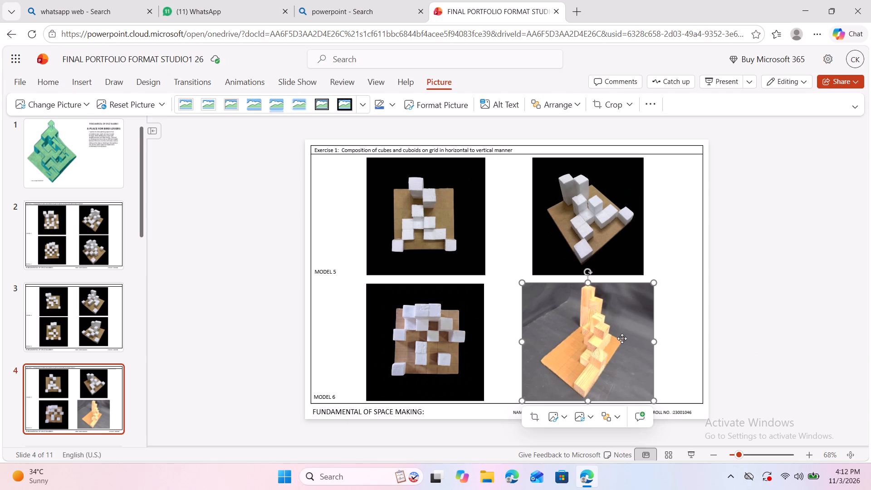
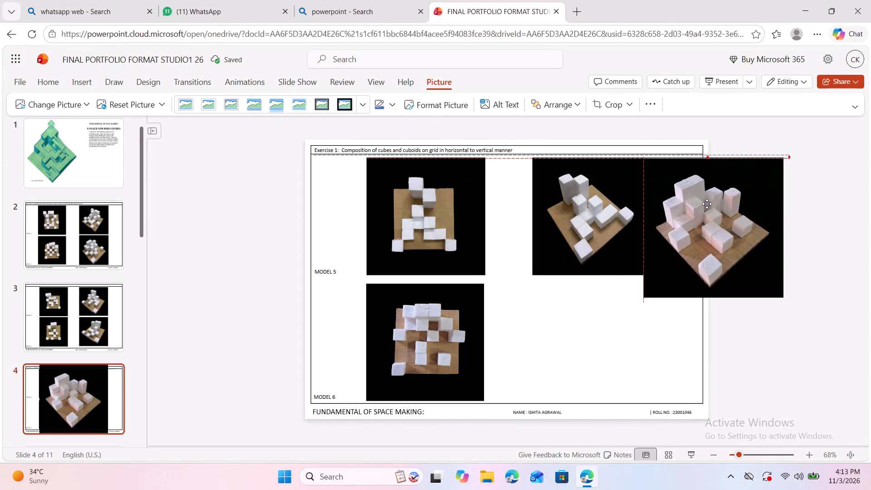
# Set the Model 6 angled-view photo just beside the Model 5 angled-view photo and shrink it proportionally towards that photo's height.
pyautogui.moveTo(707, 204); pyautogui.dragTo(711, 204)
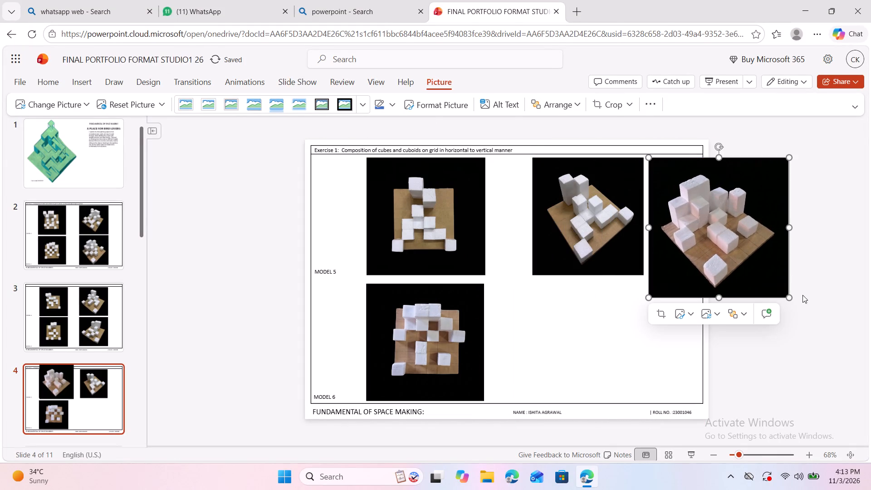
pyautogui.moveTo(790, 300); pyautogui.dragTo(772, 276)
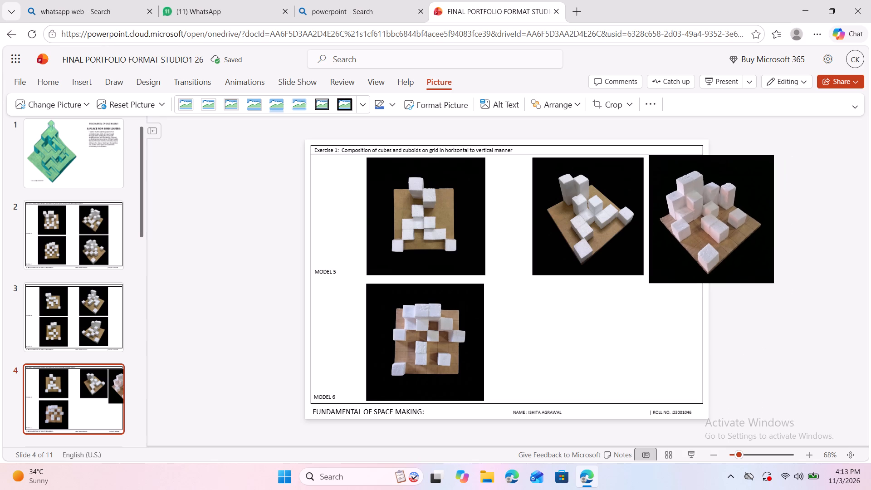
# Shrink the overhanging angled photo on slide 4 to match the other photos and place it in the Model 6 row beneath Model 5's angled photo.
pyautogui.moveTo(772, 276); pyautogui.dragTo(767, 271)
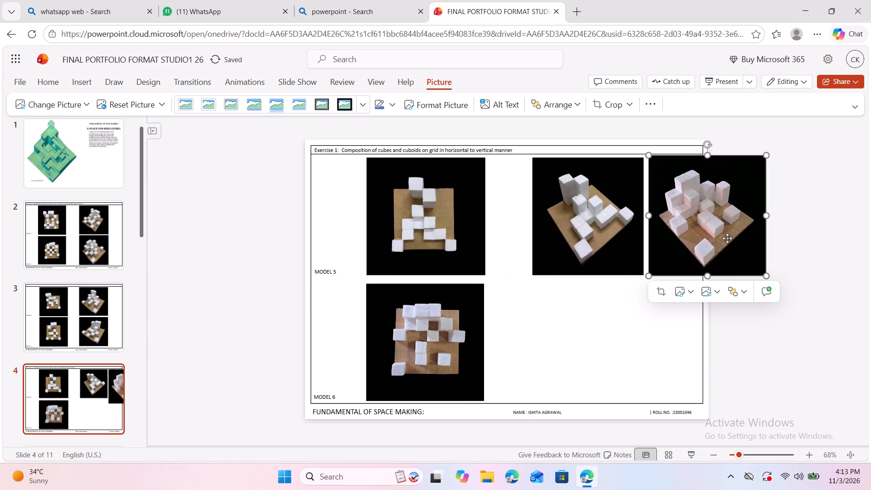
pyautogui.moveTo(727, 238); pyautogui.dragTo(725, 243)
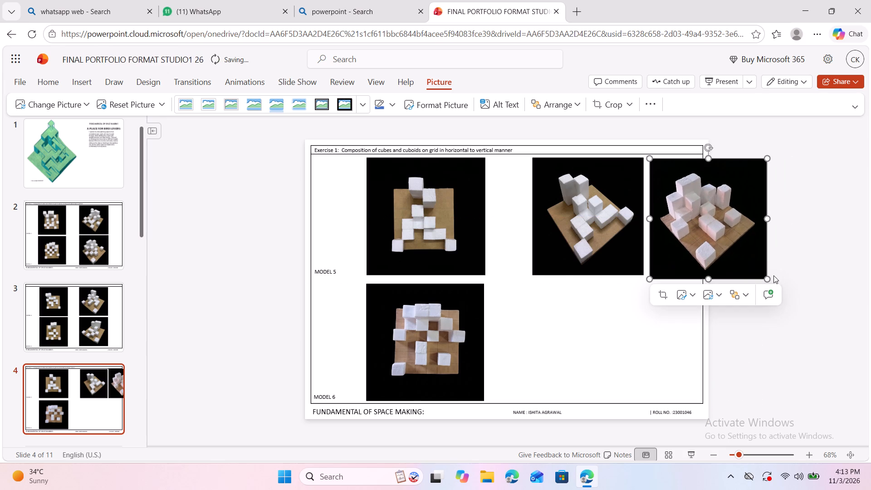
pyautogui.moveTo(766, 279); pyautogui.dragTo(763, 274)
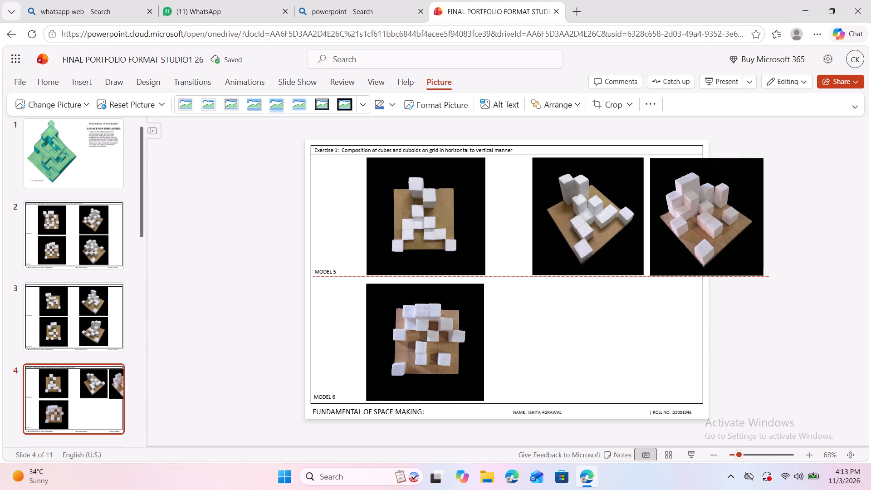
pyautogui.moveTo(763, 274); pyautogui.dragTo(759, 271)
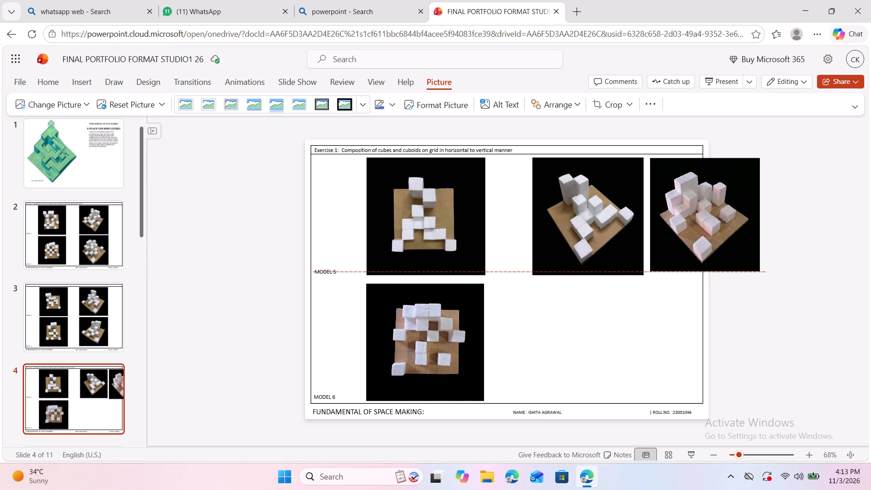
pyautogui.moveTo(759, 271); pyautogui.dragTo(763, 274)
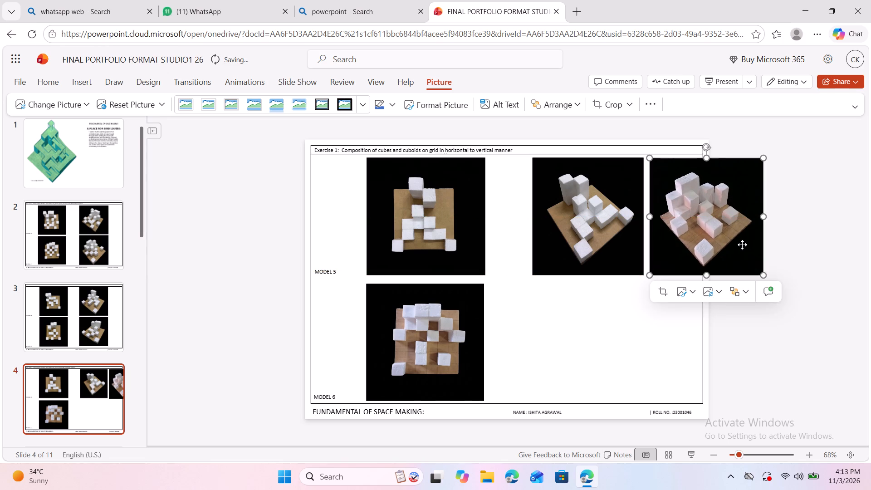
pyautogui.moveTo(742, 245); pyautogui.dragTo(624, 367)
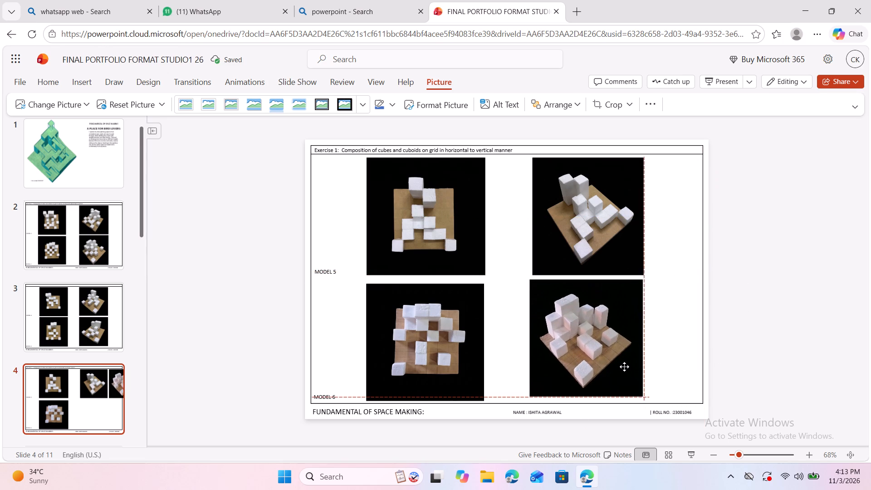
pyautogui.moveTo(624, 367); pyautogui.dragTo(624, 368)
pyautogui.click(770, 328)
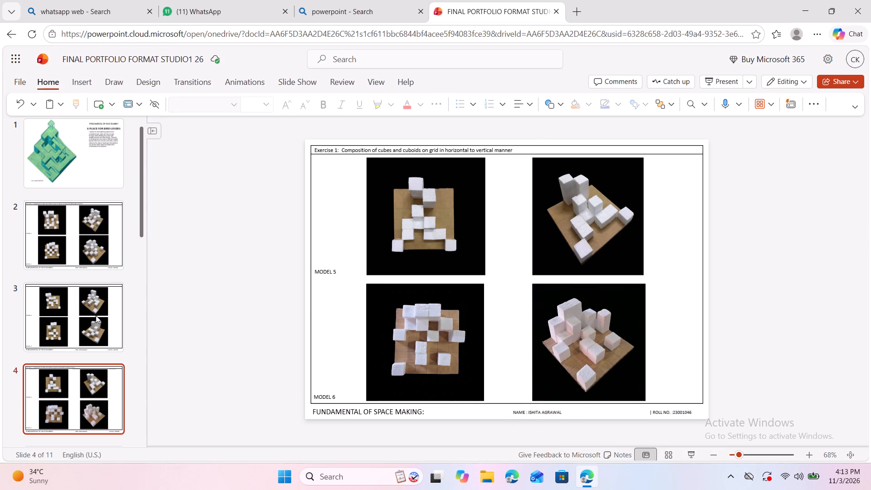
# Review the wooden model photo layouts on slides 5 to 7 and look over the remaining slides through slide 11.
pyautogui.scroll(-2, 107, 313)
pyautogui.click(55, 369)
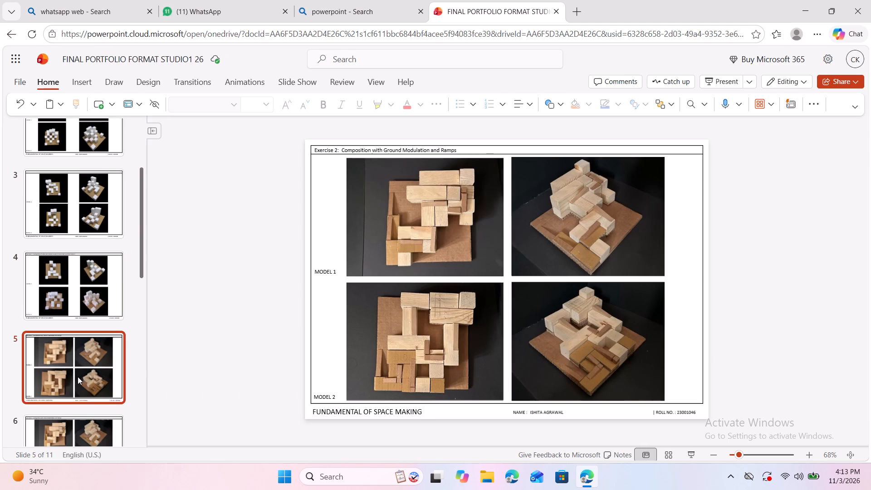
pyautogui.click(55, 423)
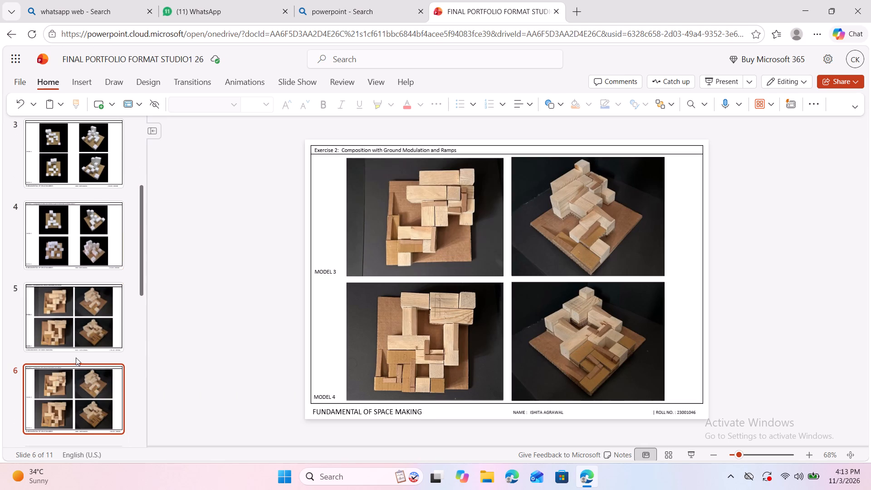
pyautogui.click(85, 331)
pyautogui.scroll(-1, 69, 371)
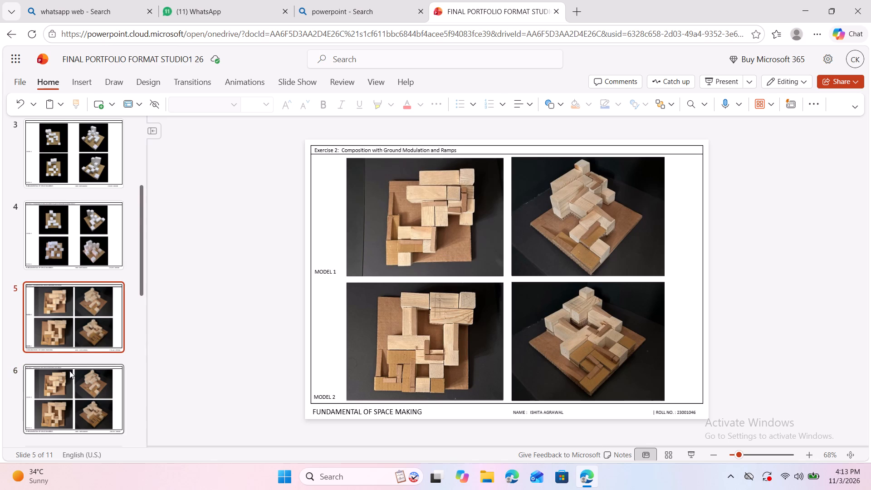
pyautogui.scroll(-1, 69, 371)
pyautogui.click(72, 353)
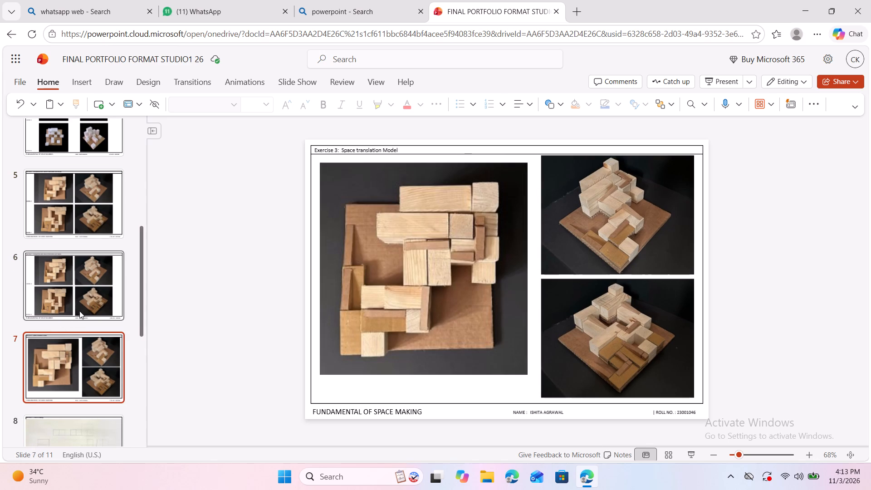
pyautogui.click(86, 301)
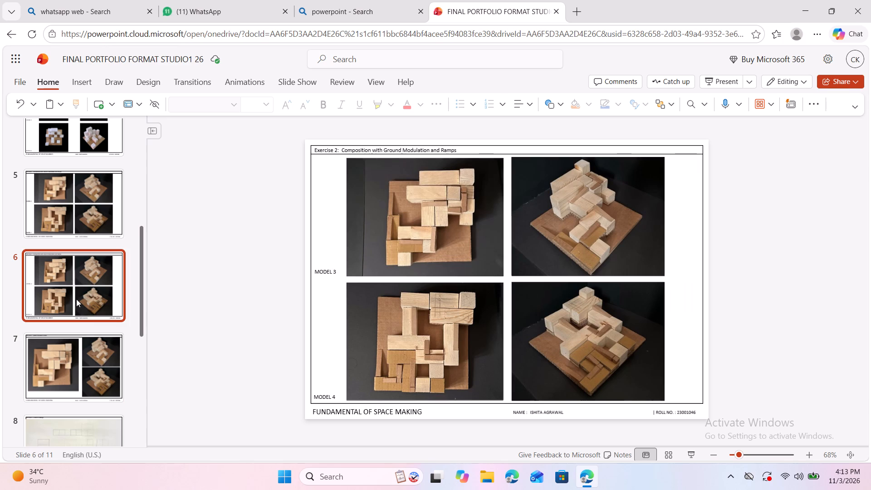
pyautogui.click(84, 213)
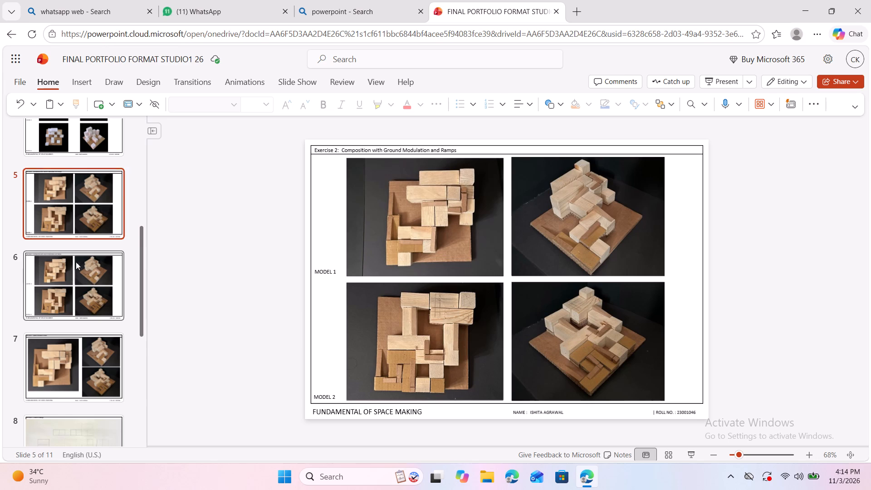
pyautogui.scroll(-5, 76, 266)
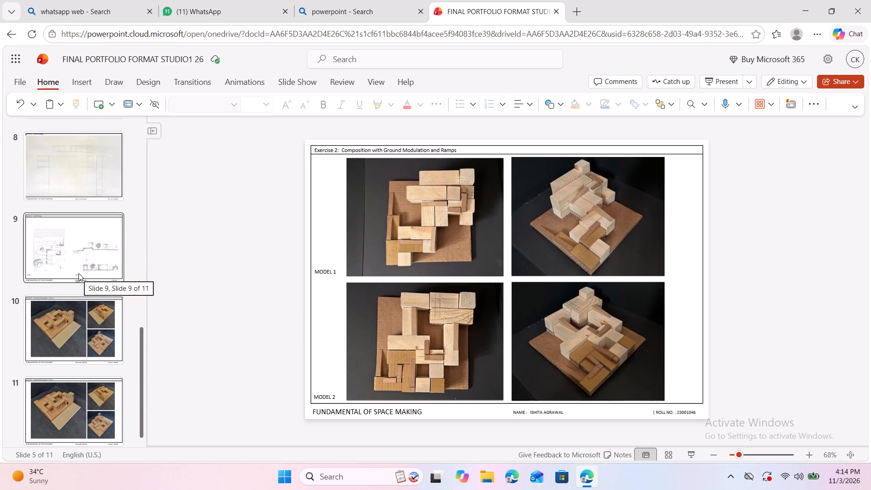
pyautogui.scroll(-4, 82, 287)
pyautogui.scroll(5, 82, 287)
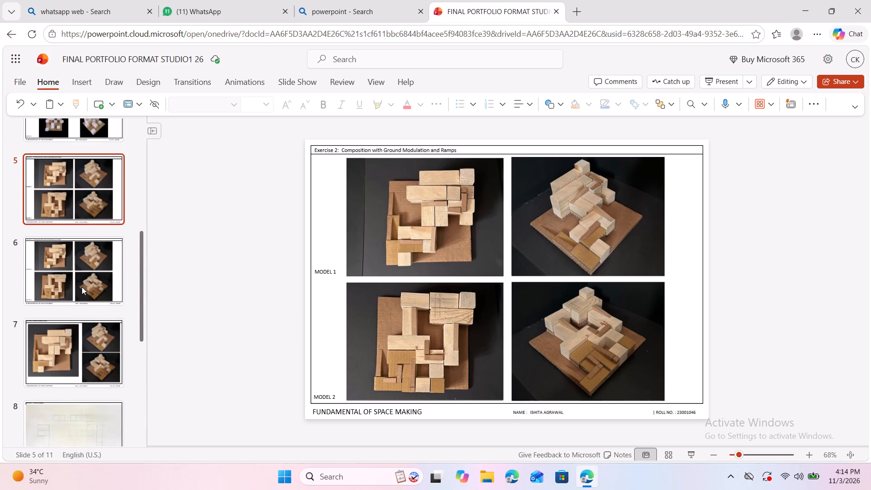
pyautogui.scroll(2, 82, 287)
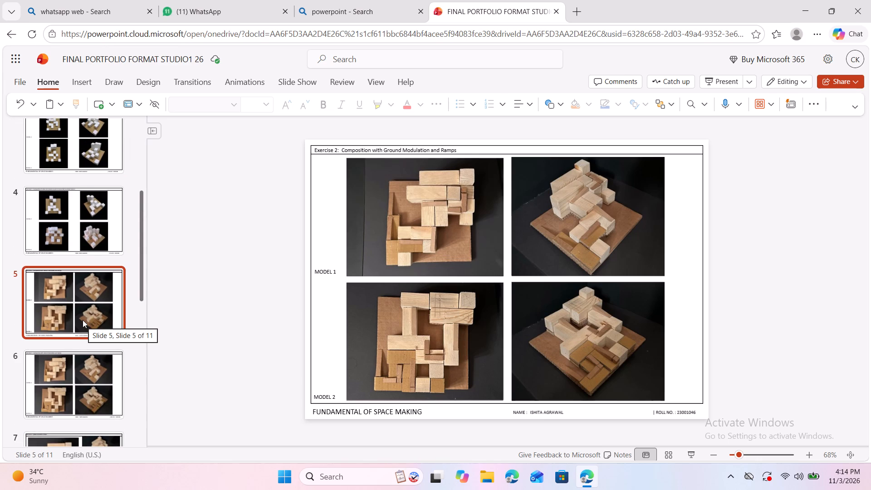
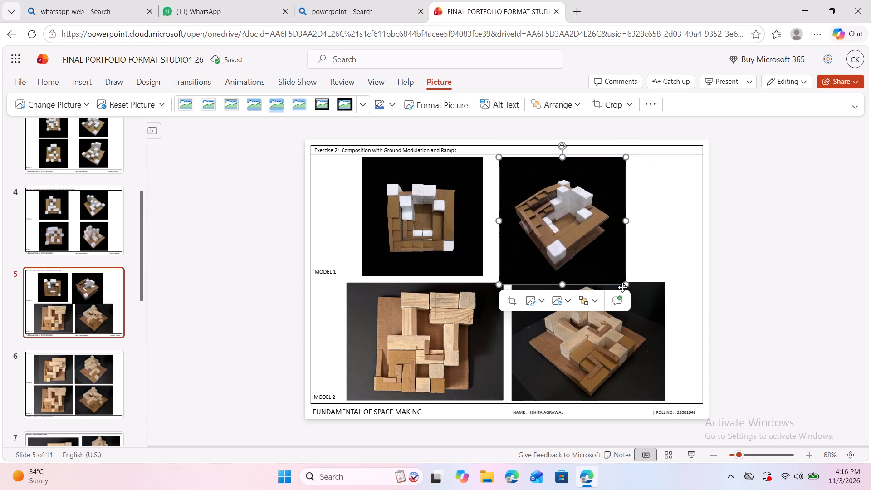
# Shrink Model 1's angled photo on slide 5 to about the height of the top-view photo beside it.
pyautogui.moveTo(627, 285); pyautogui.dragTo(619, 274)
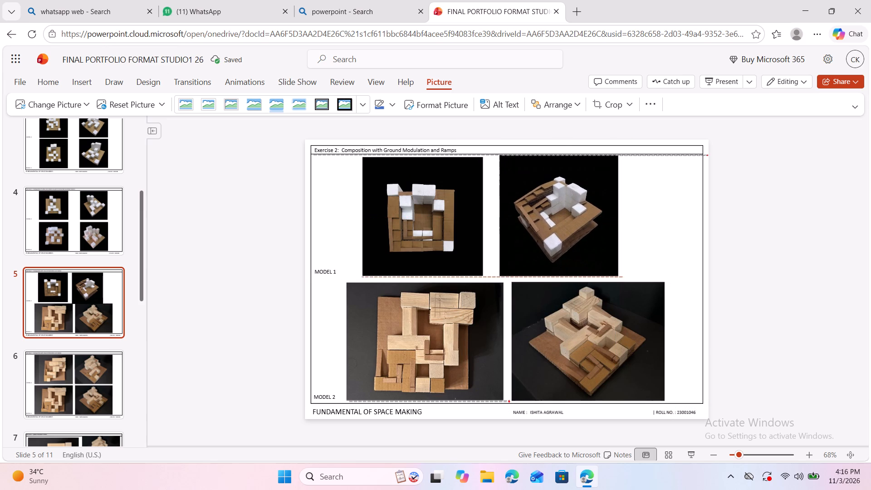
pyautogui.moveTo(619, 274); pyautogui.dragTo(617, 271)
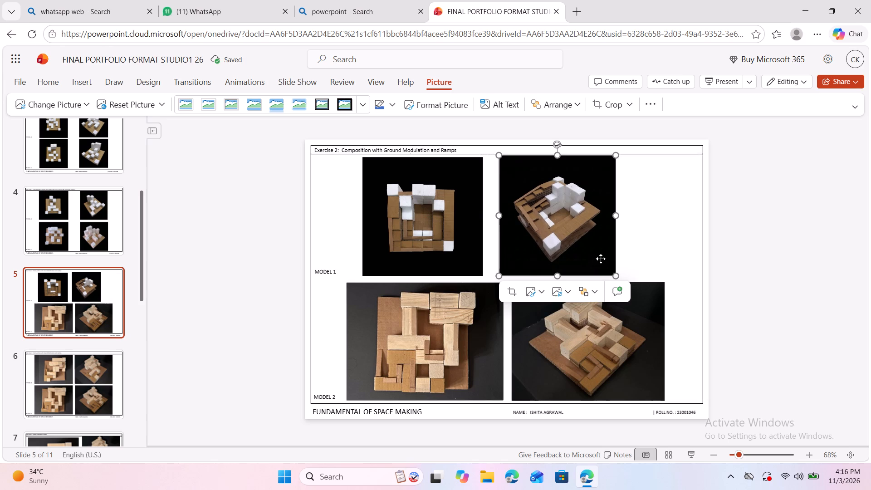
pyautogui.click(592, 245)
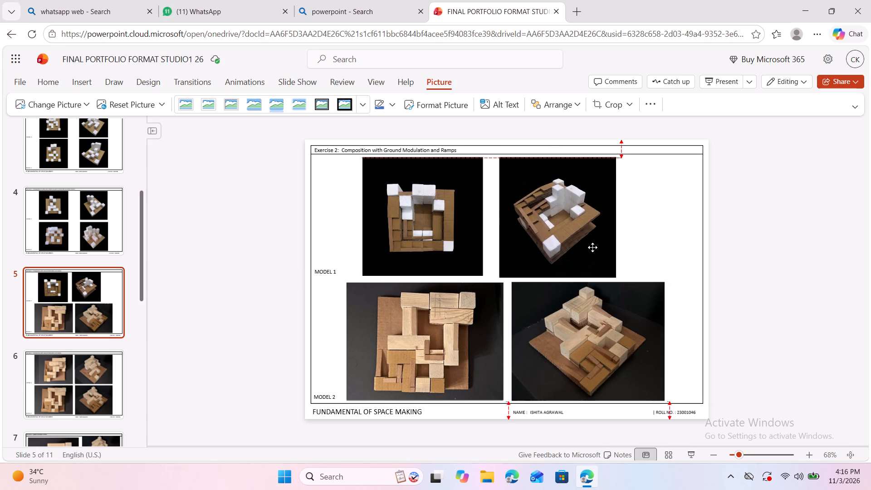
pyautogui.moveTo(615, 277); pyautogui.dragTo(614, 275)
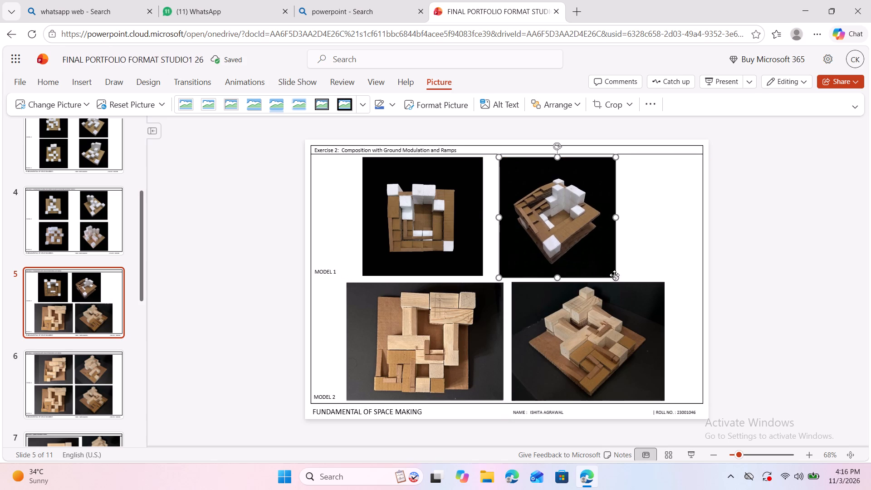
pyautogui.moveTo(614, 275); pyautogui.dragTo(612, 273)
pyautogui.click(579, 233)
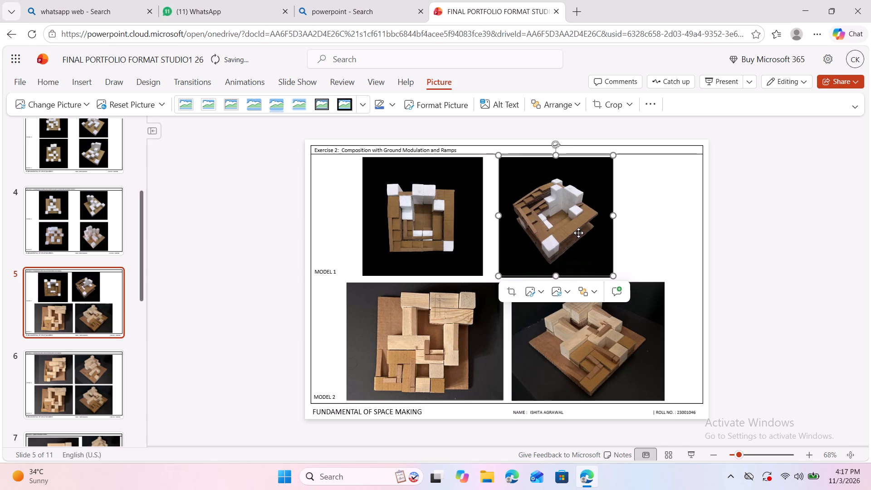
# Move Model 1's angled photo farther from the top-view photo, centre it above Model 2's angled photo, and align its top edge with the top-view photo.
pyautogui.moveTo(578, 233); pyautogui.dragTo(602, 232)
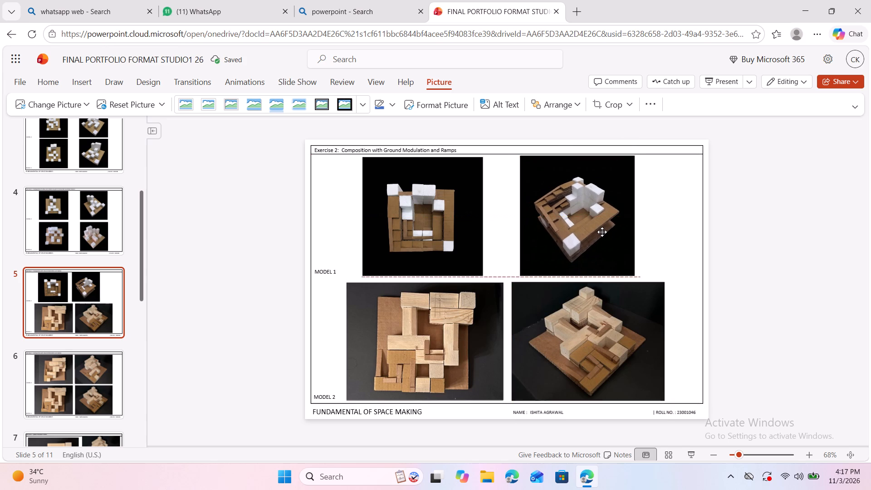
pyautogui.moveTo(602, 232); pyautogui.dragTo(611, 233)
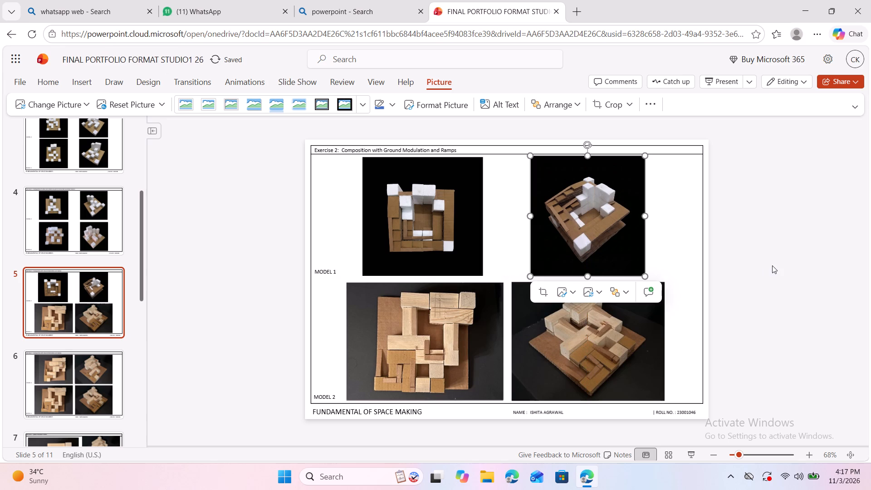
pyautogui.click(772, 265)
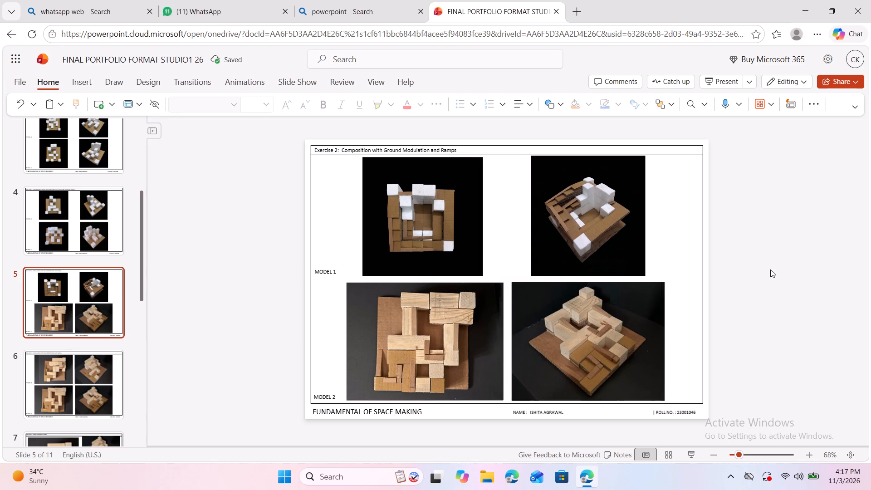
pyautogui.click(567, 158)
pyautogui.click(588, 156)
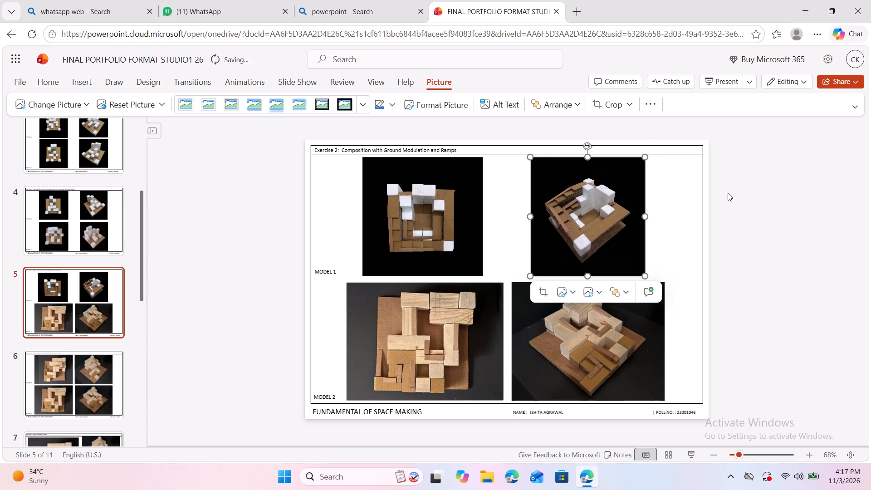
pyautogui.click(744, 201)
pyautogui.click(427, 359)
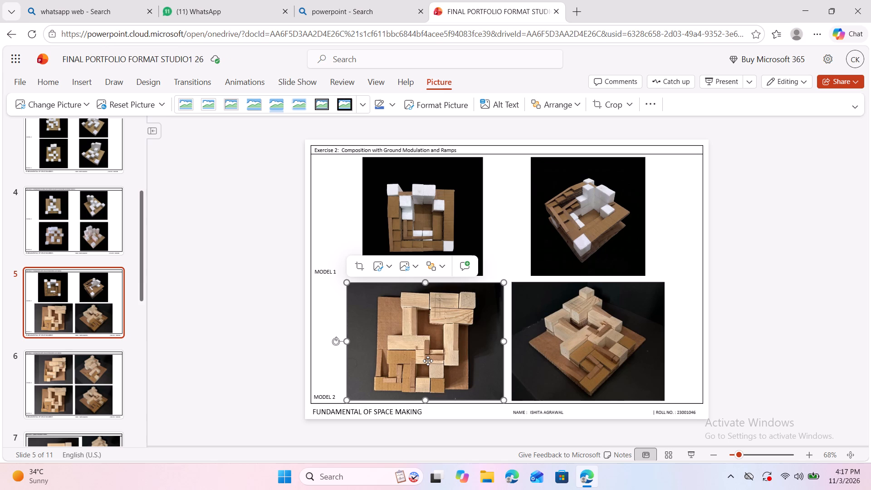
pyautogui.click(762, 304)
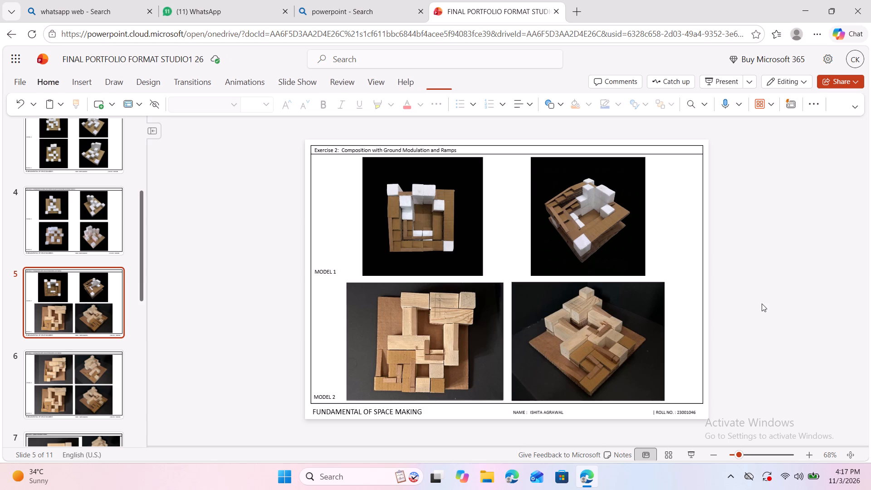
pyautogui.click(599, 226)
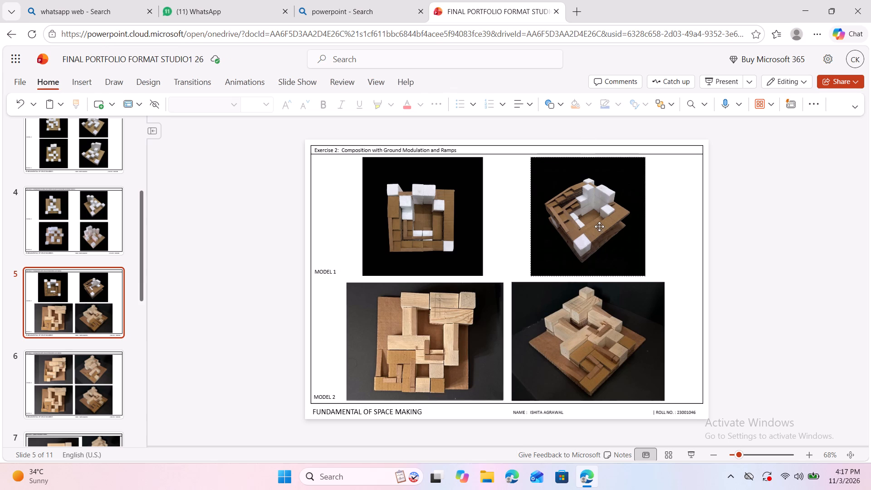
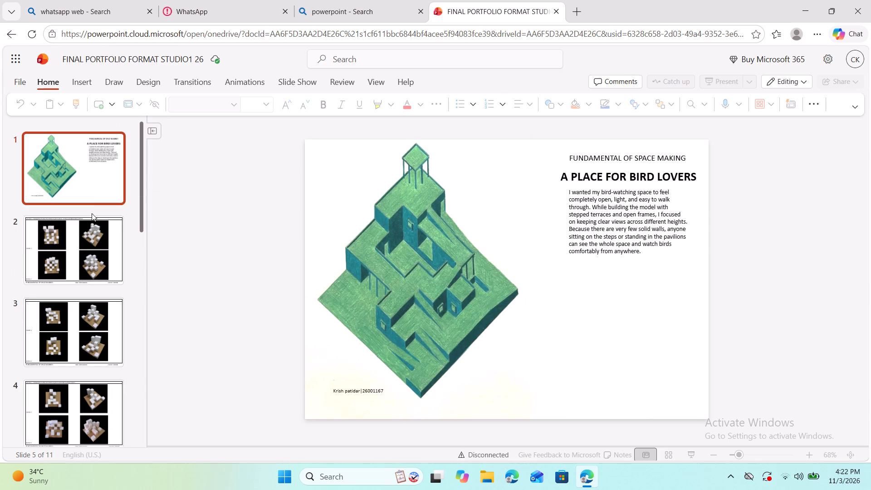
# Review slides 2 to 6, comparing the model photo layouts of Exercise 1 and Exercise 2, and return to slide 5.
pyautogui.click(93, 230)
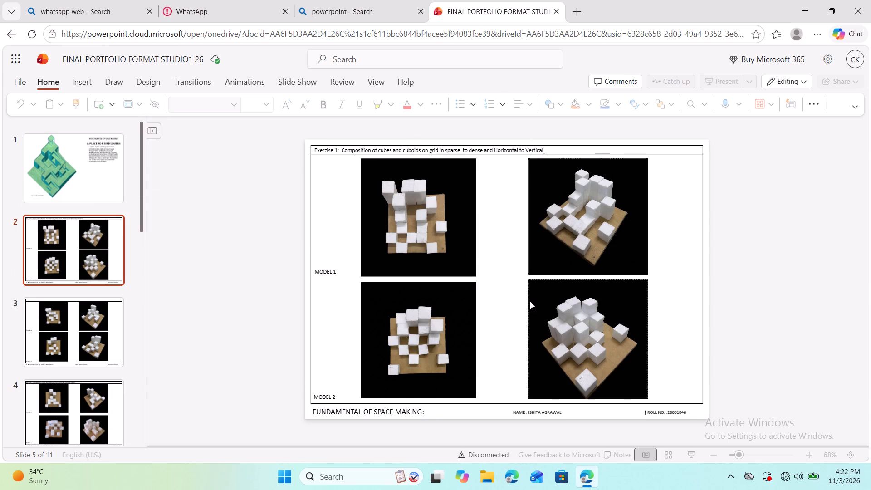
pyautogui.click(41, 312)
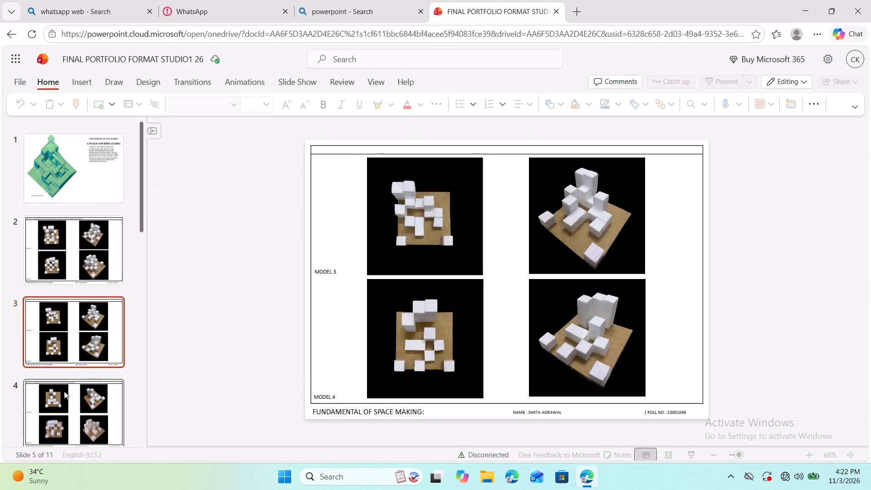
pyautogui.click(64, 391)
pyautogui.scroll(-3, 83, 343)
pyautogui.click(85, 305)
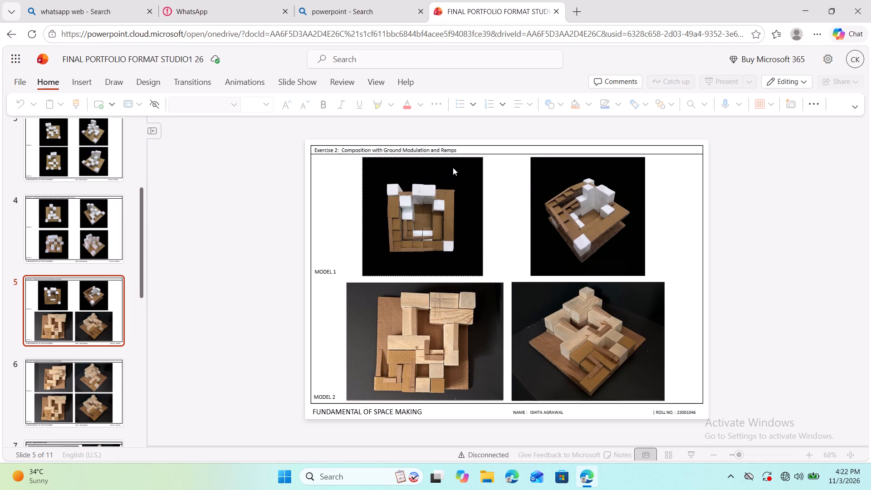
pyautogui.click(56, 381)
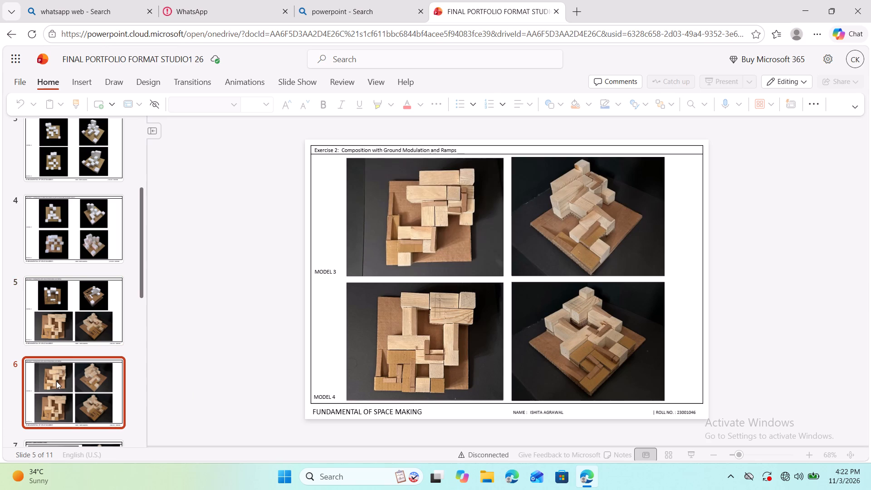
pyautogui.click(75, 315)
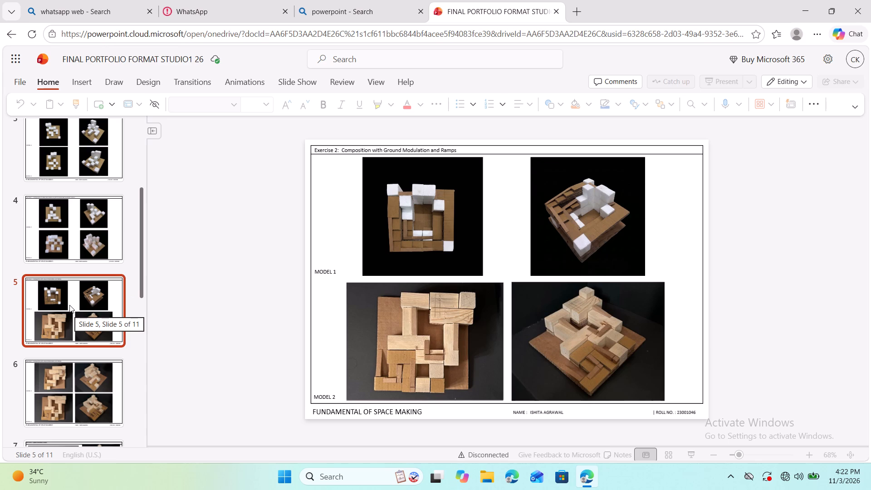
pyautogui.click(55, 217)
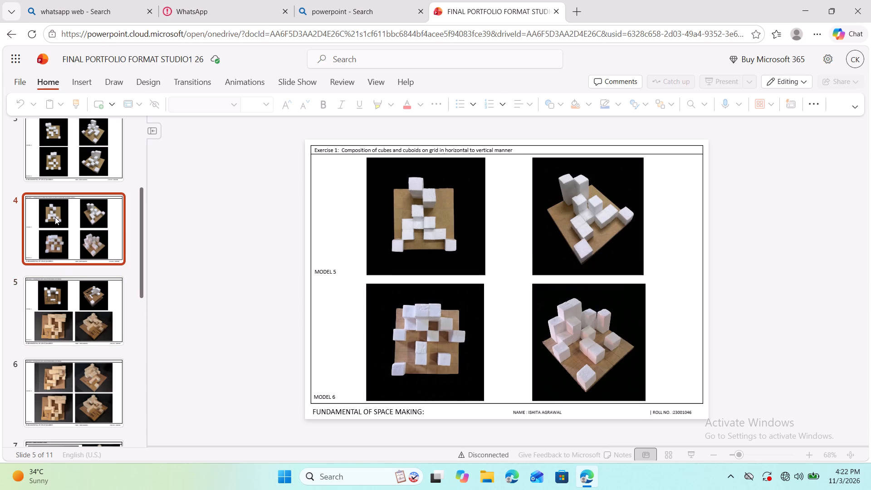
pyautogui.click(66, 296)
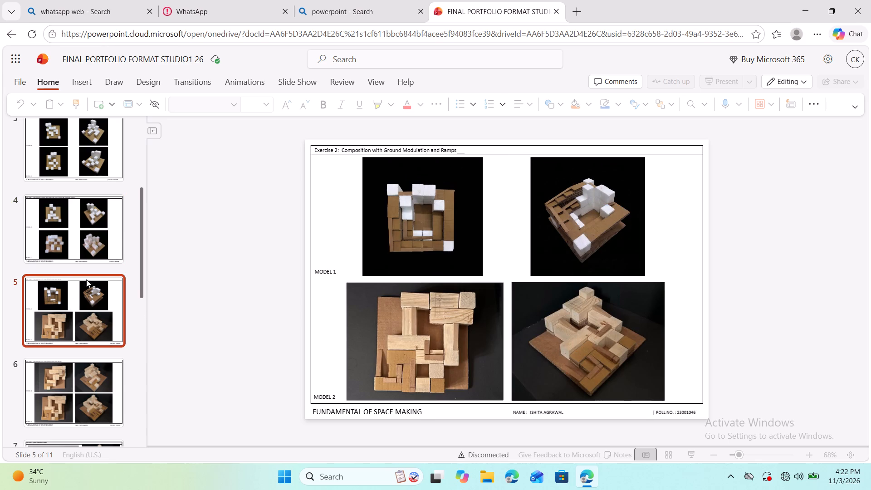
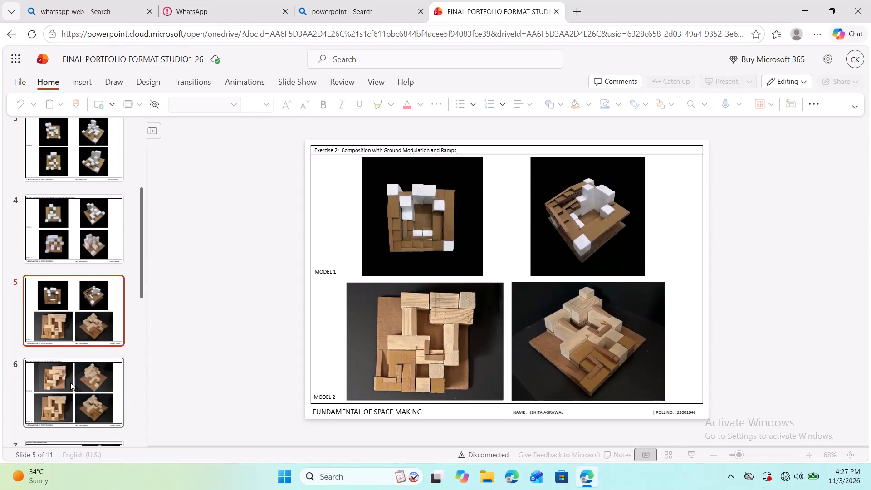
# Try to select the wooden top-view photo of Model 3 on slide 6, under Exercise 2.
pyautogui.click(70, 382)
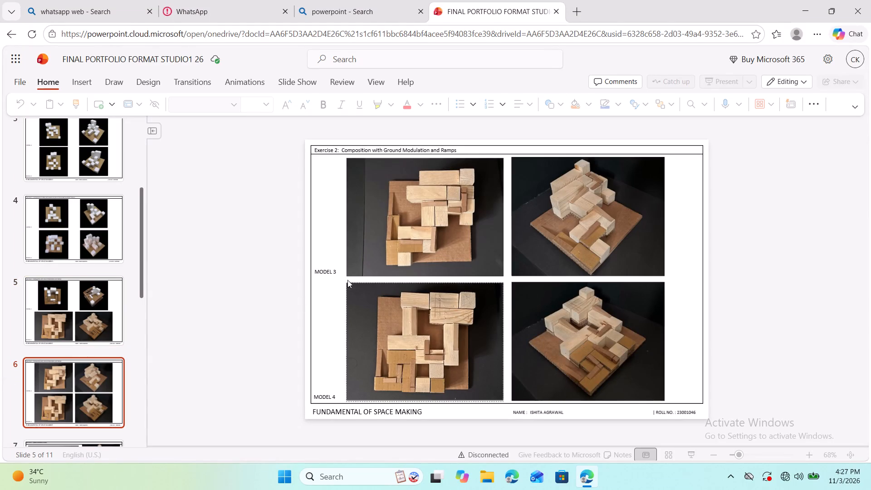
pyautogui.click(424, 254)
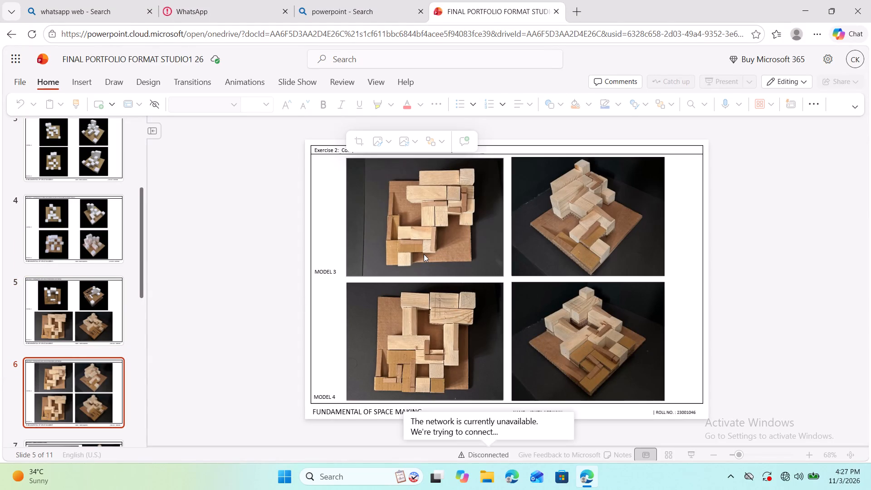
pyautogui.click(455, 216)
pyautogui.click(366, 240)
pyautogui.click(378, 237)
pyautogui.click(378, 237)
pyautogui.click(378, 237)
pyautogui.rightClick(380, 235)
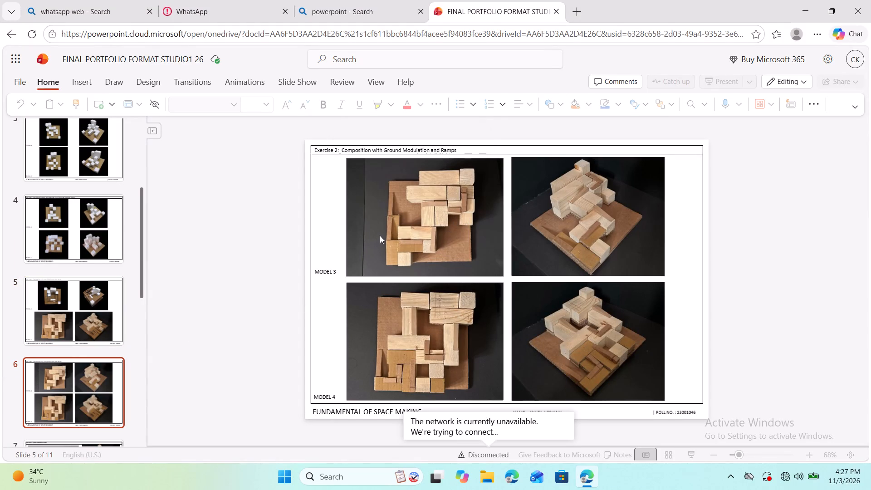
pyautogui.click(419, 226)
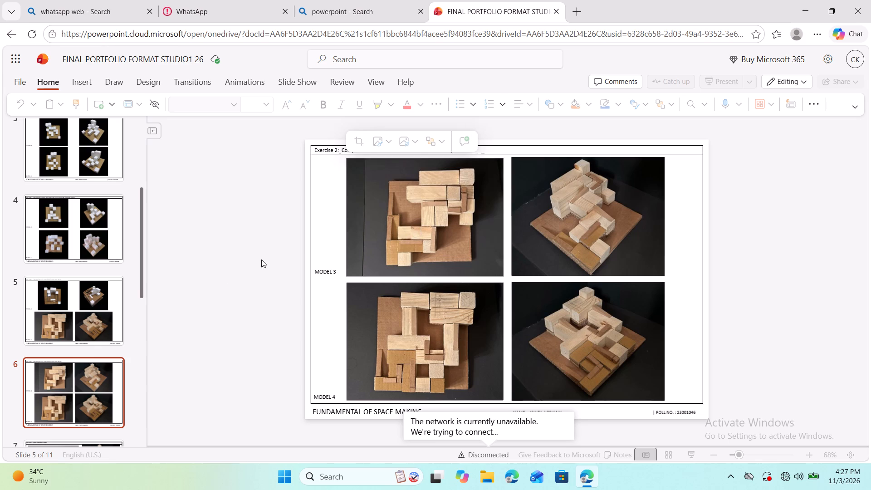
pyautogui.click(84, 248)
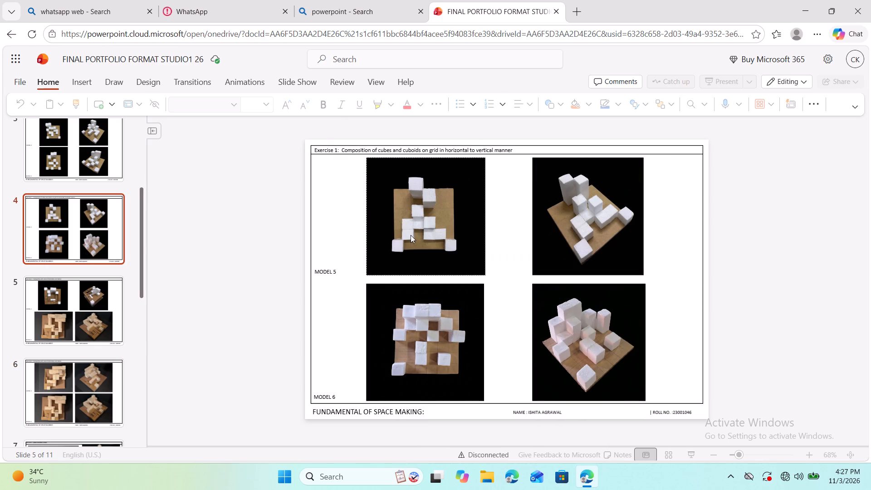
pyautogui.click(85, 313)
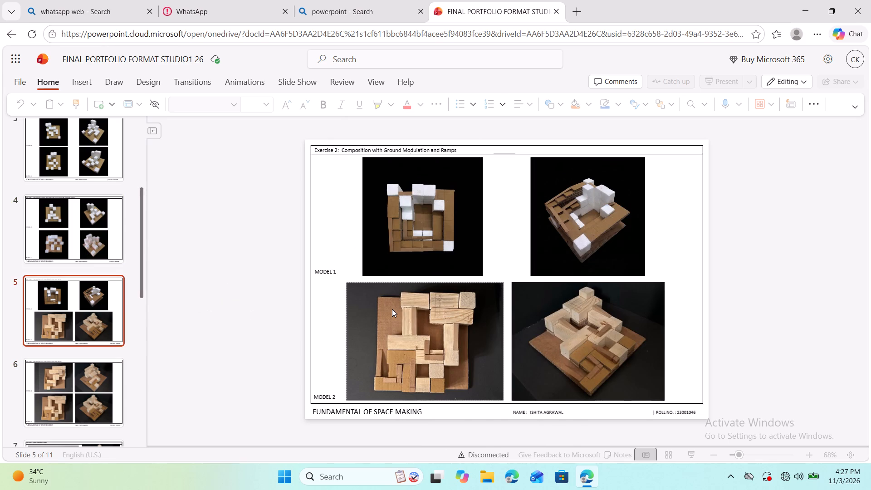
# Reconnect the computer to the Galaxy F54 5G 652E Wi-Fi network so the presentation can be edited online.
pyautogui.click(392, 309)
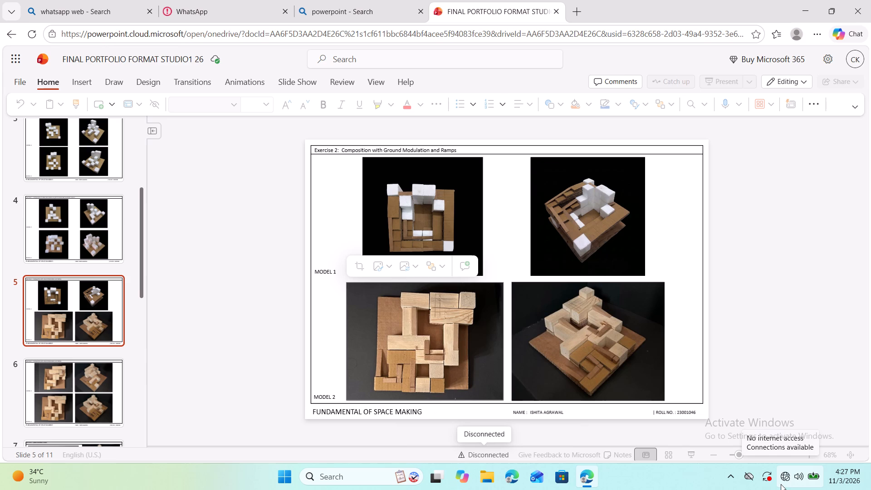
pyautogui.click(786, 477)
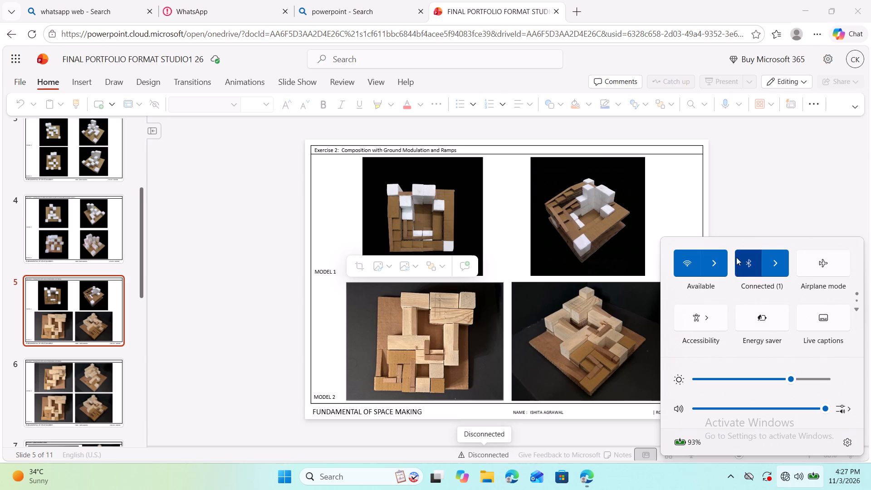
pyautogui.click(707, 270)
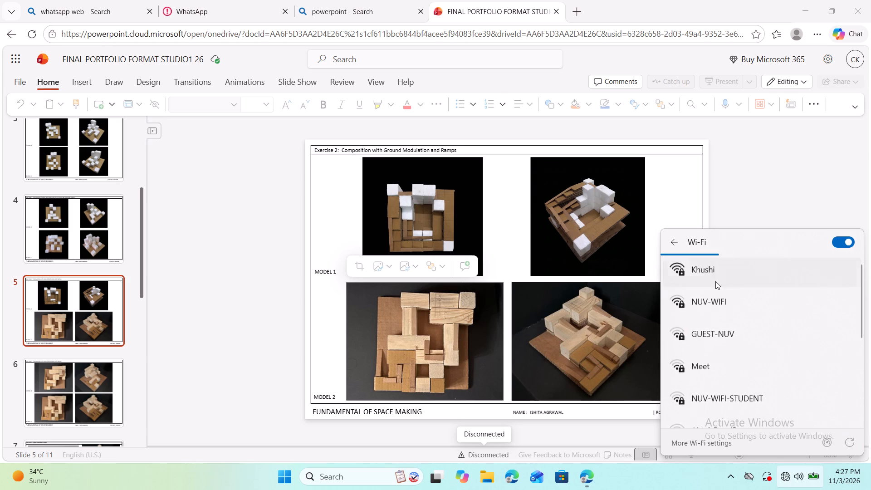
pyautogui.click(724, 279)
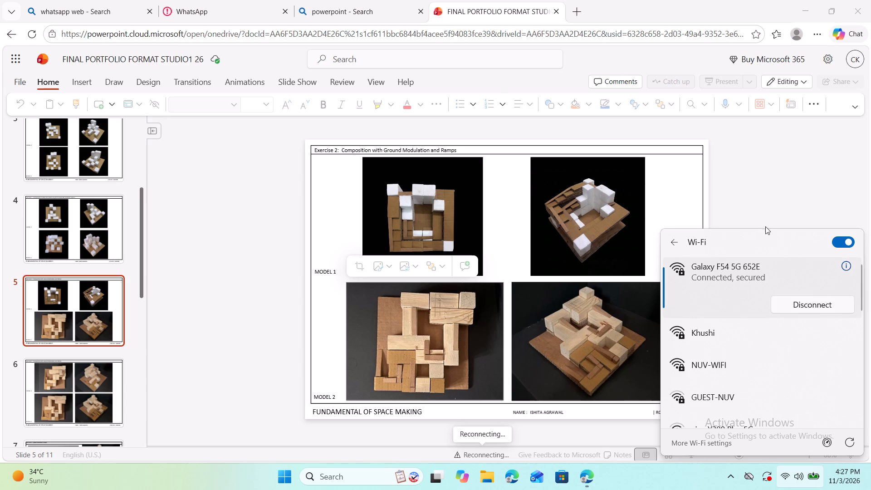
pyautogui.click(786, 211)
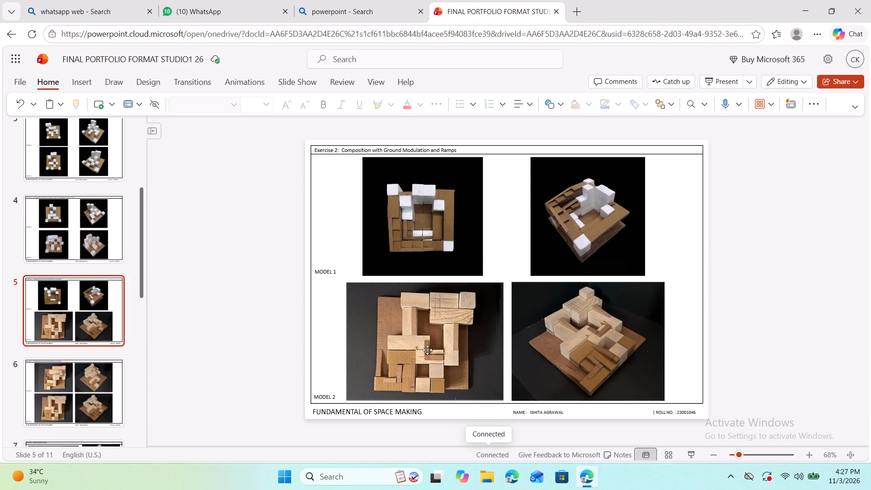
# Delete Model 3's wooden top-view photo on slide 6, along with the older block photo stacked beneath it.
pyautogui.click(43, 392)
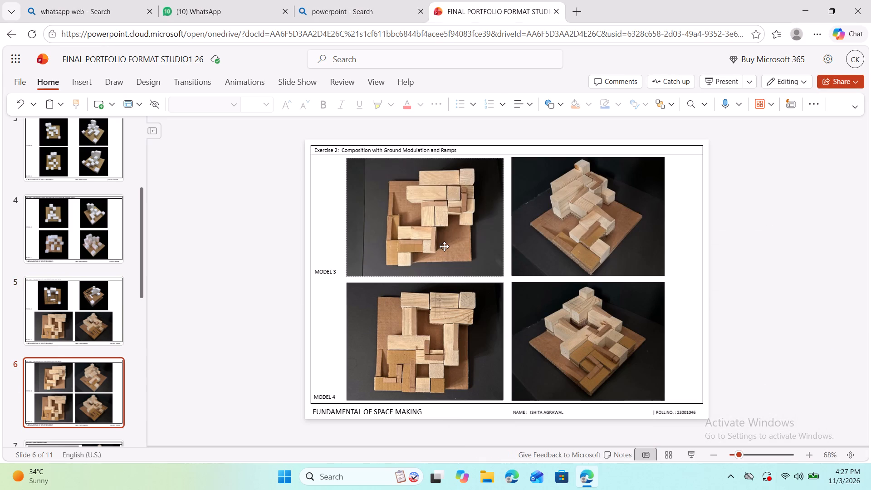
pyautogui.click(444, 246)
pyautogui.press('Delete')
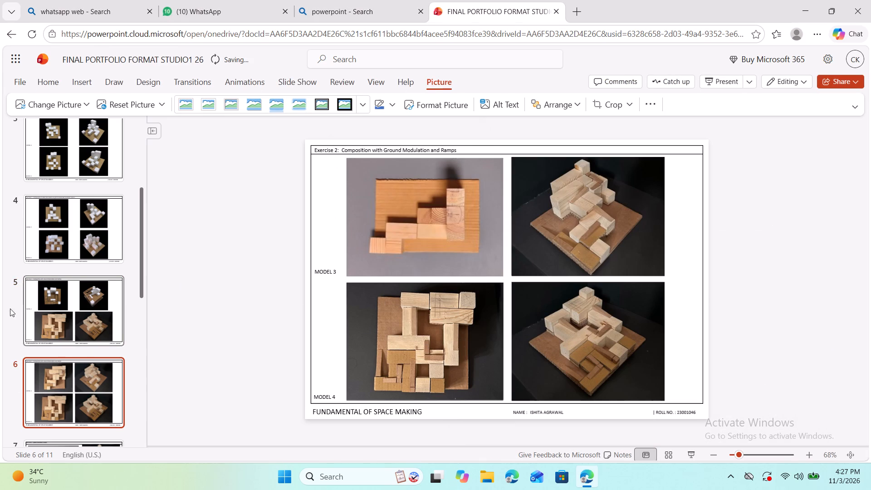
pyautogui.click(49, 313)
pyautogui.click(55, 404)
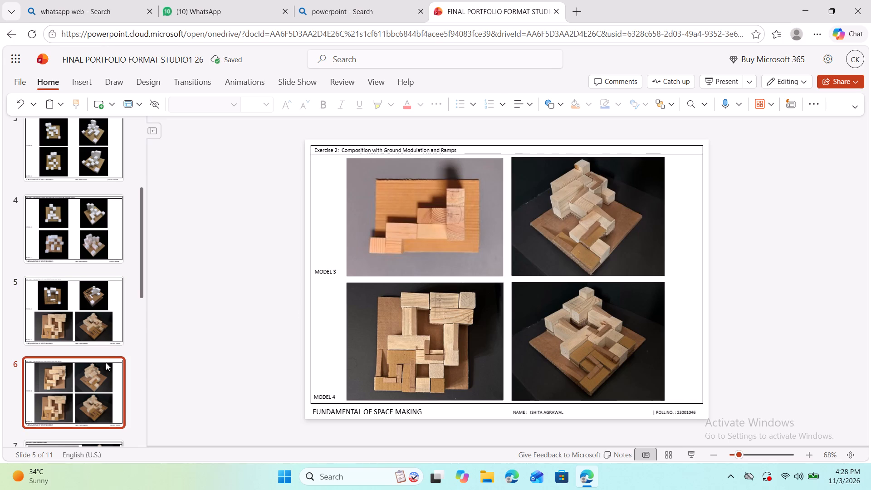
pyautogui.click(430, 248)
pyautogui.press('Delete')
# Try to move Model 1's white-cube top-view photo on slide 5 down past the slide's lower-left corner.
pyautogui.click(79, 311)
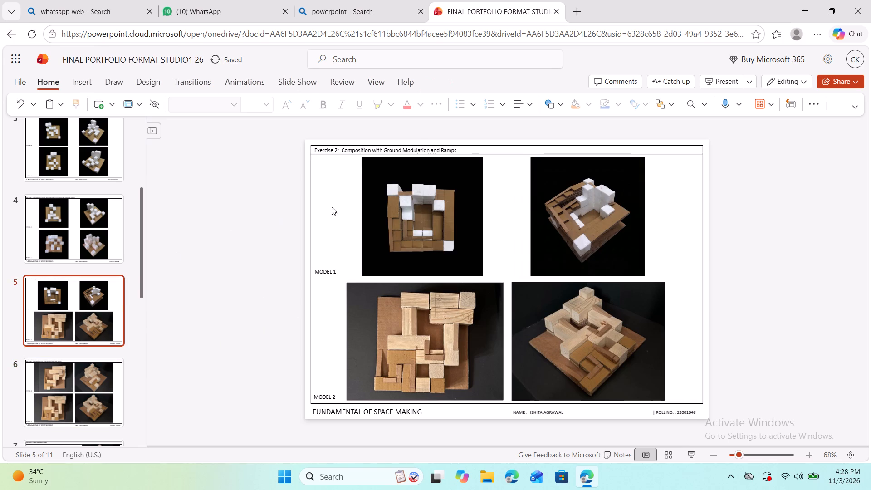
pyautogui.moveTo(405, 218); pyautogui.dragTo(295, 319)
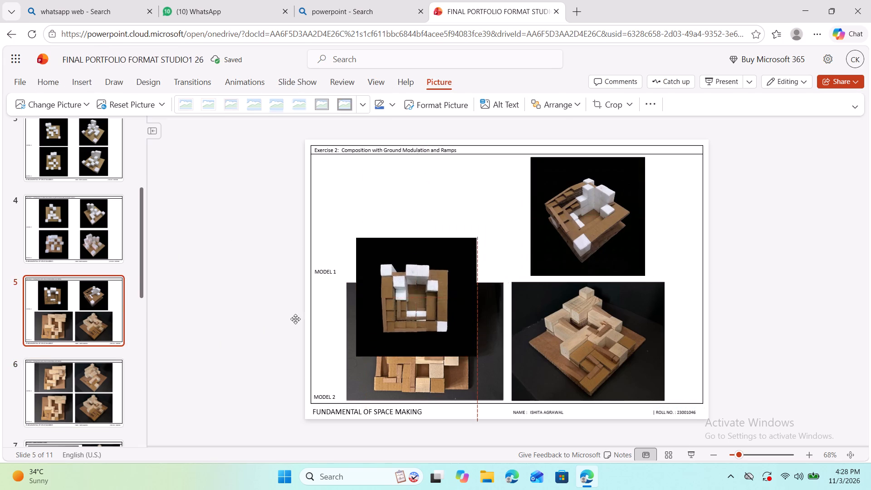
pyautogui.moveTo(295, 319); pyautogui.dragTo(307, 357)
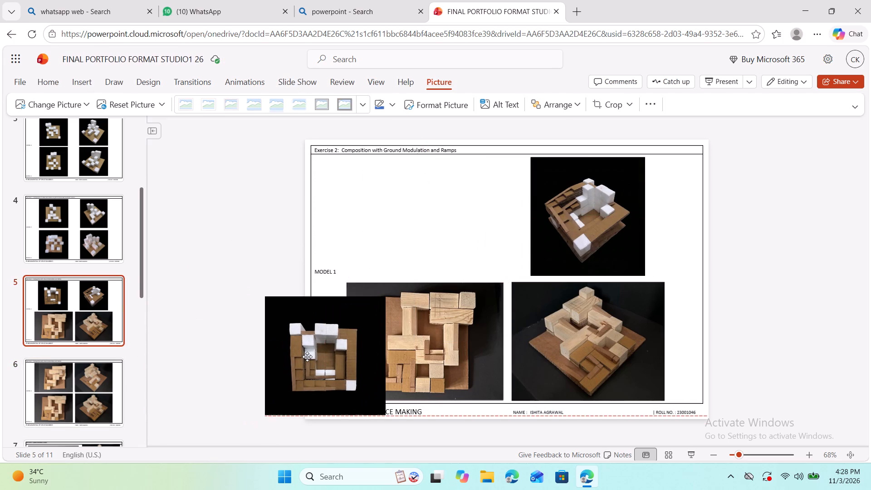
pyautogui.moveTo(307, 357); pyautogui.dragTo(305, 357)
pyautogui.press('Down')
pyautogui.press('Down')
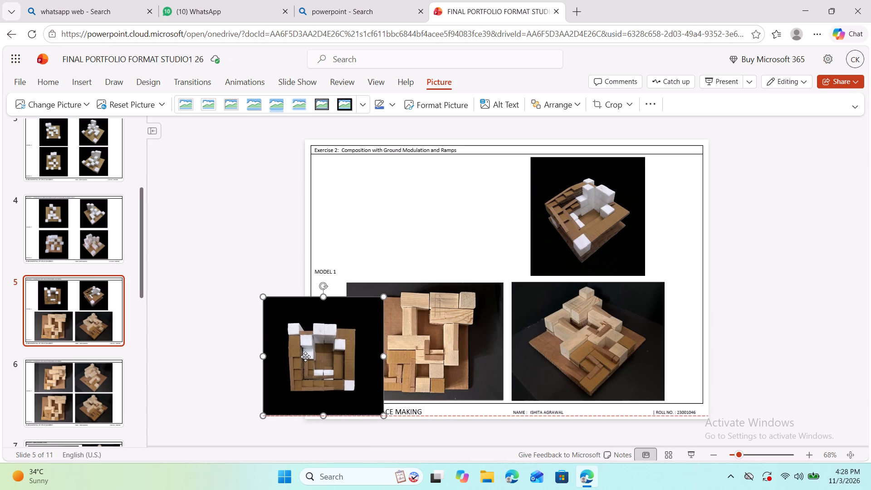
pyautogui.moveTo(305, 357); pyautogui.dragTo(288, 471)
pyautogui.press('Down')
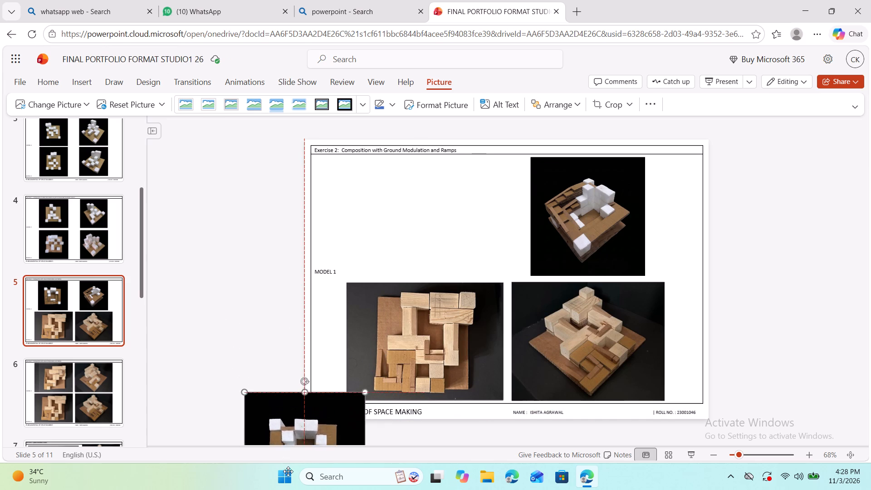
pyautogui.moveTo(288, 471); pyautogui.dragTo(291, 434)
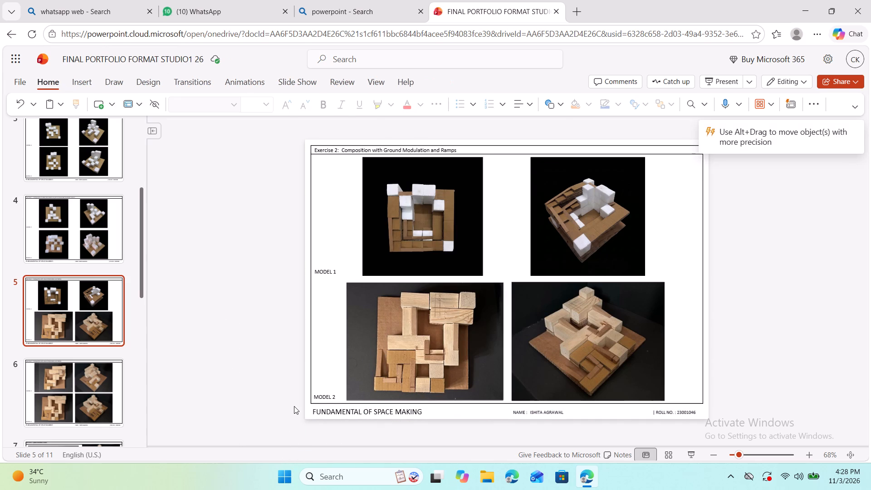
# Delete Model 1's white-cube top-view photo from slide 5.
pyautogui.click(433, 234)
pyautogui.press('Delete')
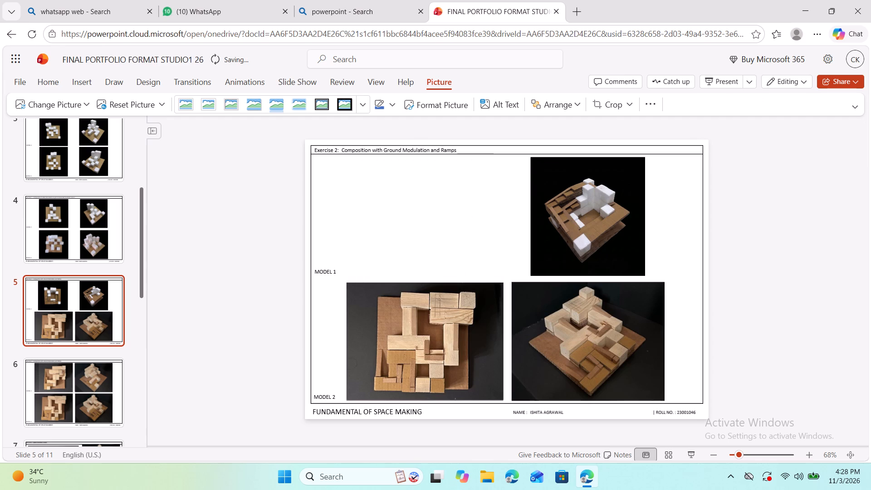
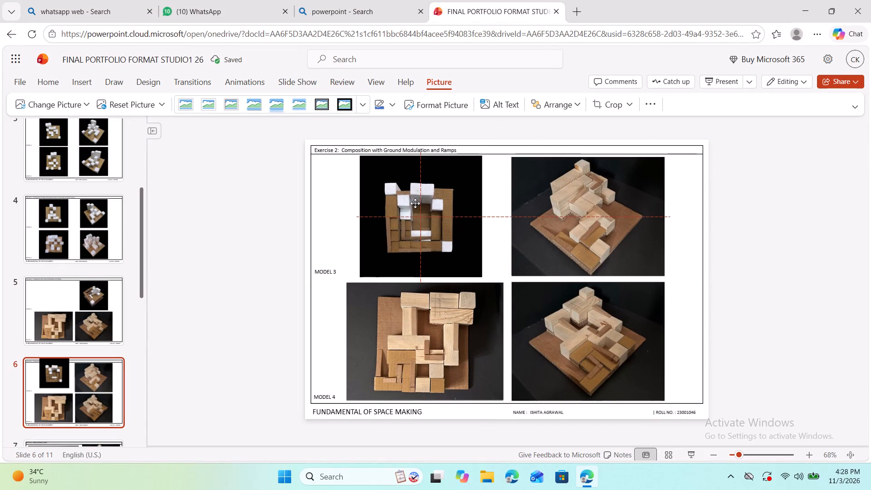
# Shrink Model 3's white-cube top-view photo slightly to match the height of the angled photo beside it, and reposition it above Model 4's top-view photo.
pyautogui.moveTo(415, 203); pyautogui.dragTo(415, 205)
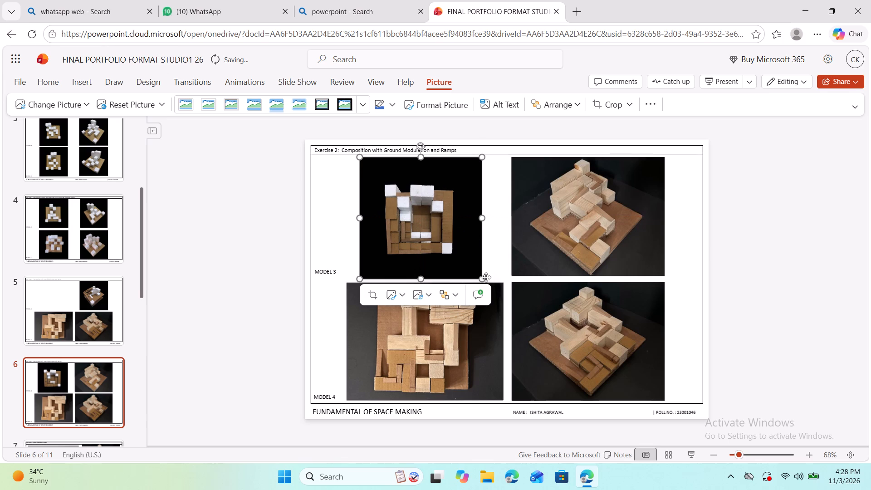
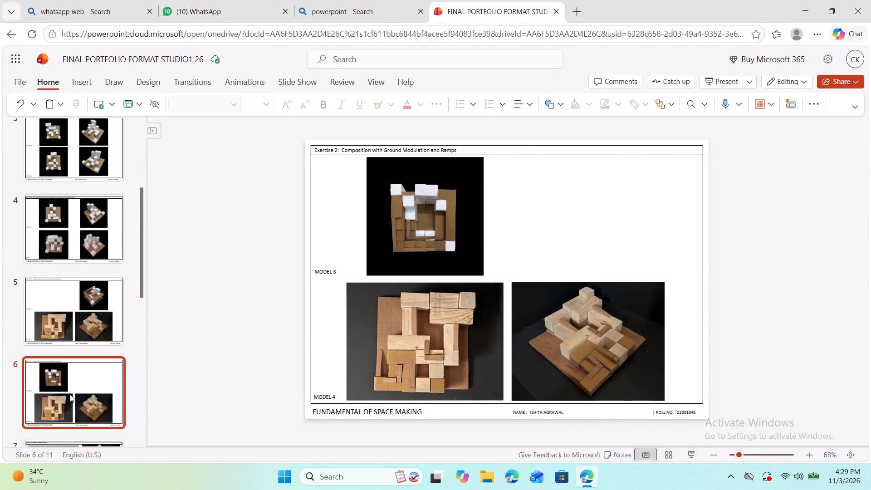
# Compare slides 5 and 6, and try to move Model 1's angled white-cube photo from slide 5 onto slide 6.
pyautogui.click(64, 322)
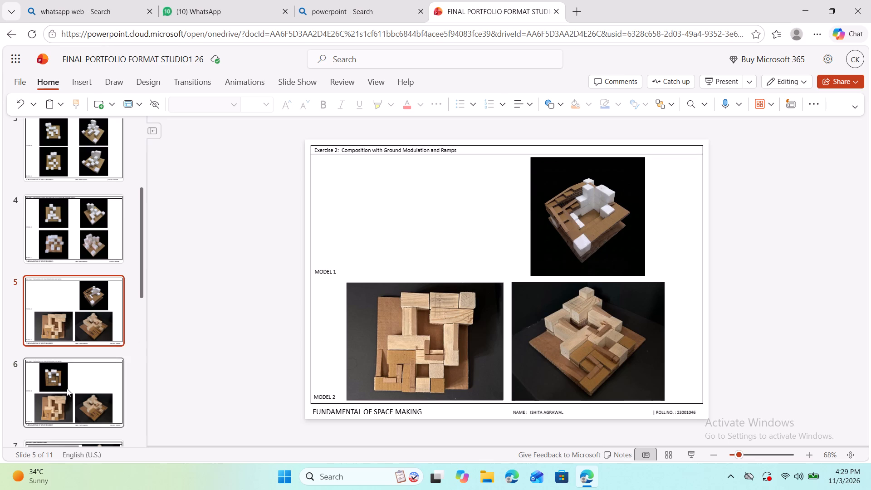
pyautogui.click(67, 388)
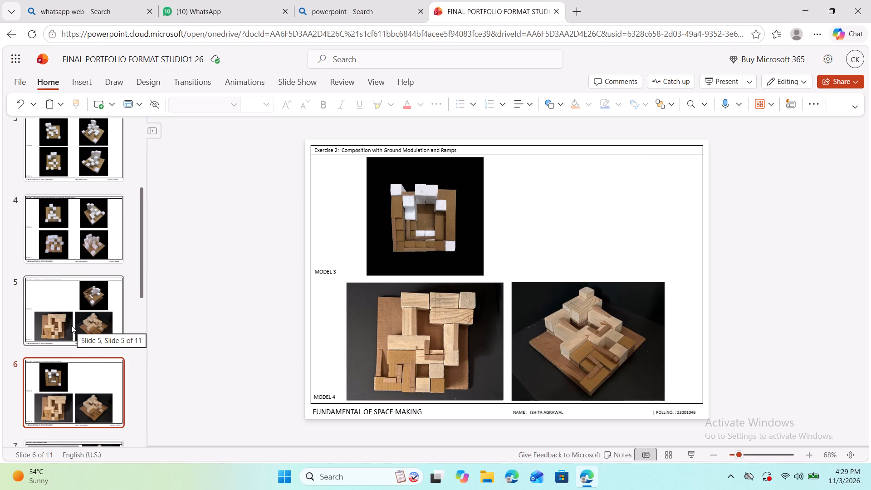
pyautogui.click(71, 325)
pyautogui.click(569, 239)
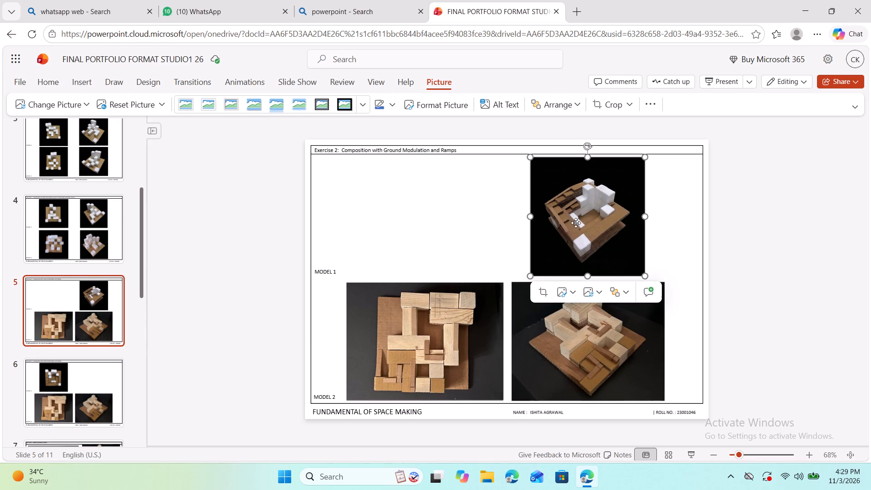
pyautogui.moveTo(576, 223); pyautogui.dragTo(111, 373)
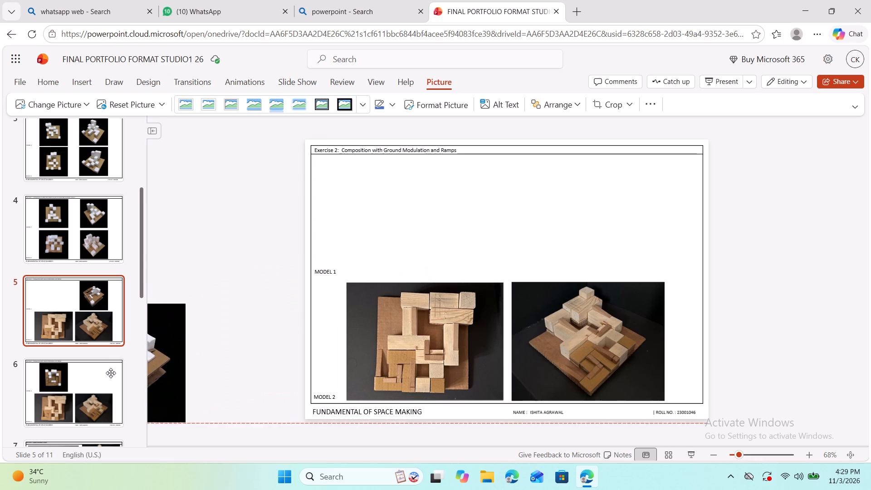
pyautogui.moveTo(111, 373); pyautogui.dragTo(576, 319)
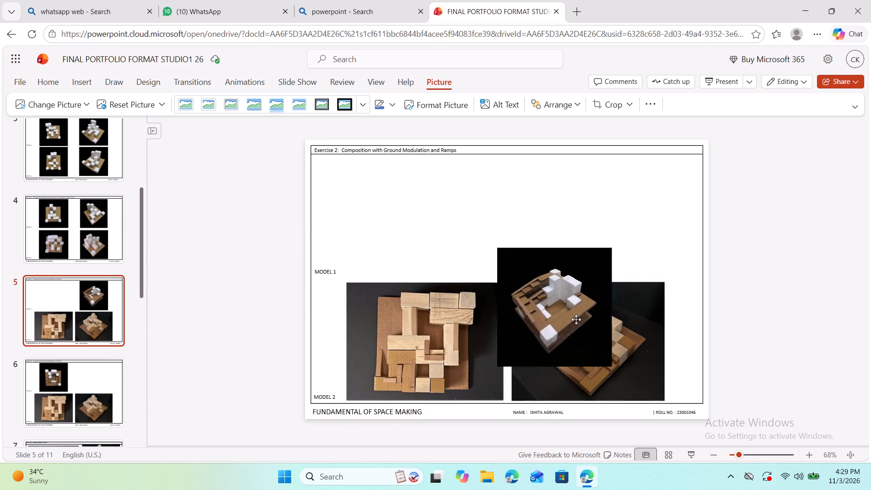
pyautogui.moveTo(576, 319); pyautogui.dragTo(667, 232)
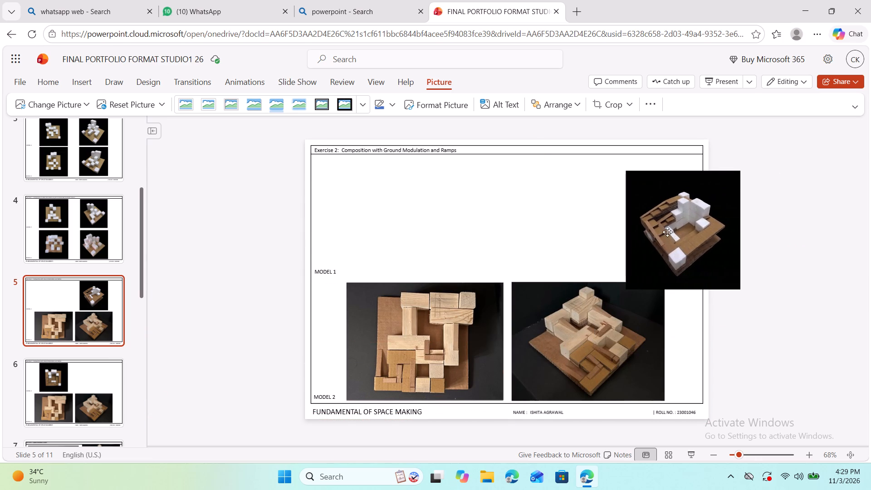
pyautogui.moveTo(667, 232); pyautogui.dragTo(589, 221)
# Delete Model 1's angled white-cube photo from slide 5.
pyautogui.press('Delete')
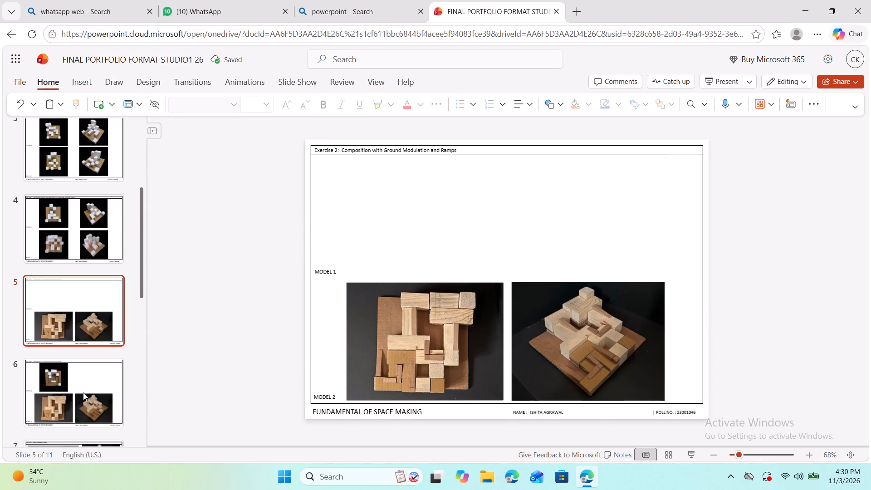
# Go to slide 6, which holds Models 3 and 4 of Exercise 2.
pyautogui.click(70, 405)
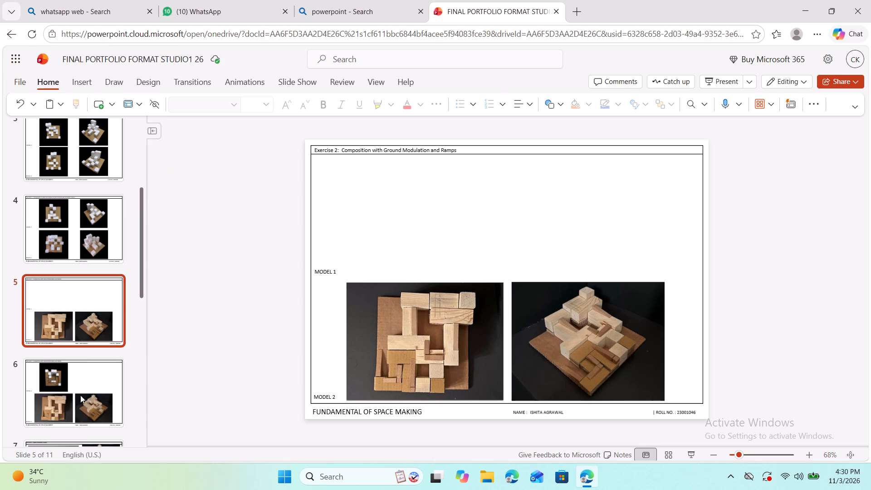
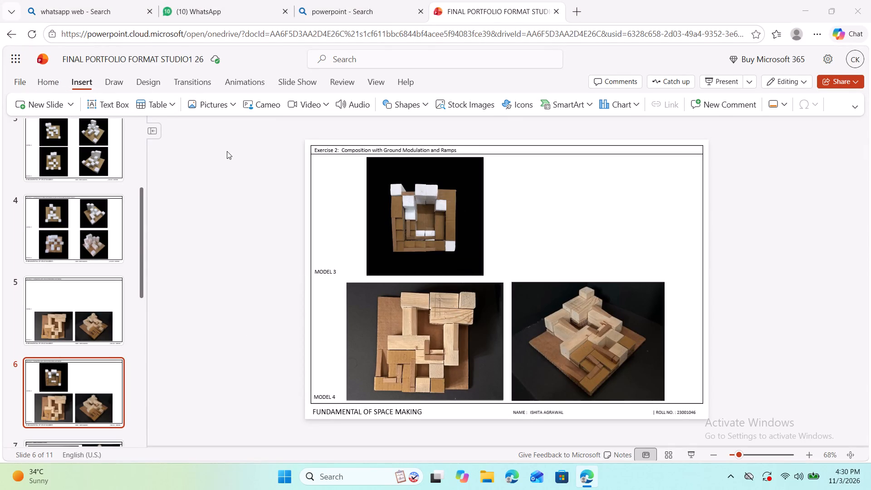
# Browse the Downloads folder for a white-cube model photo to insert on slide 6.
pyautogui.scroll(-2, 225, 143)
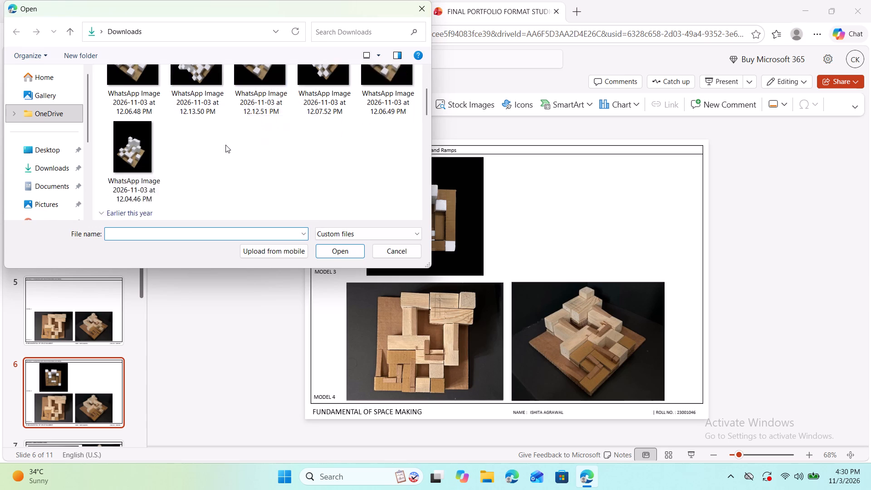
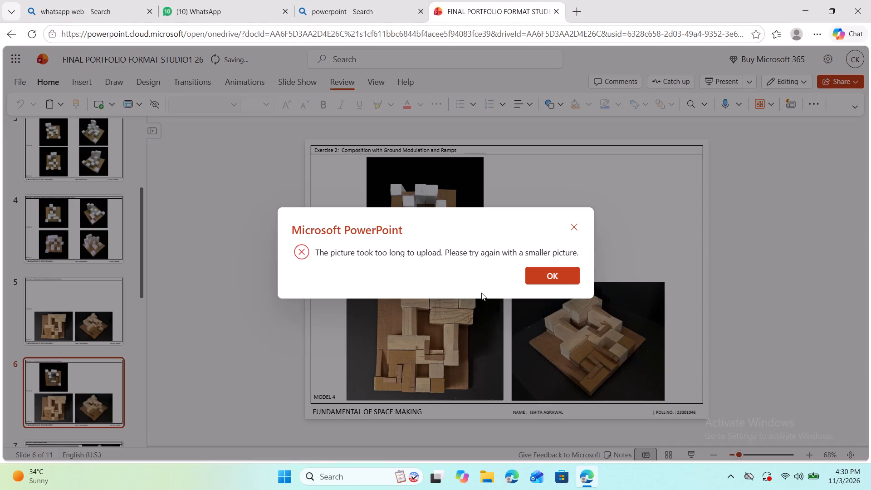
# Dismiss the upload error and retry inserting a model photo from this device's Downloads folder onto slide 6, under Exercise 2.
pyautogui.click(535, 274)
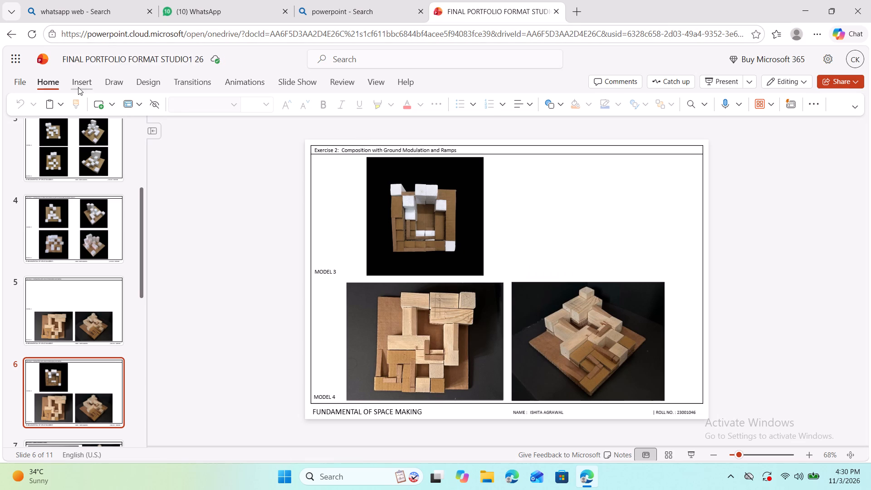
pyautogui.click(78, 87)
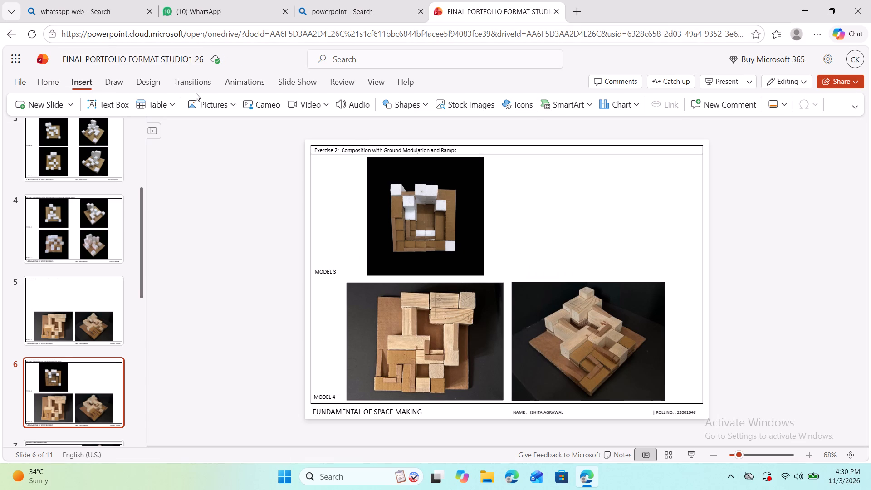
pyautogui.click(216, 104)
pyautogui.click(240, 137)
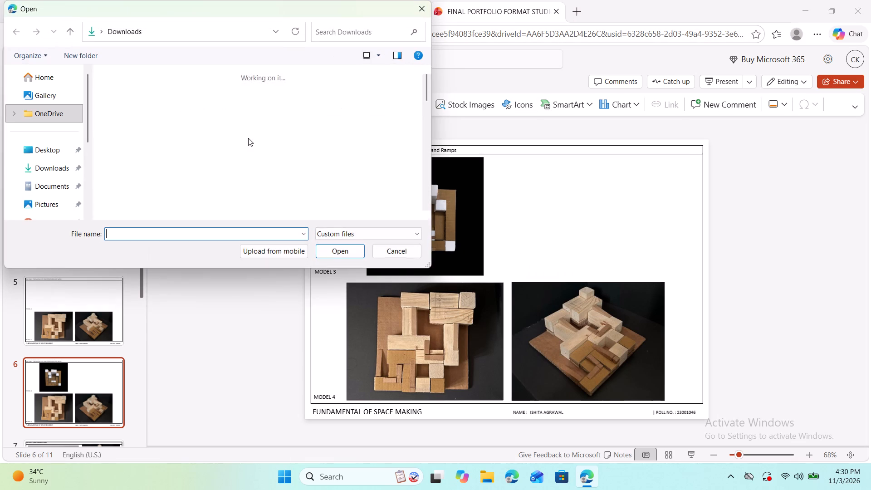
# Insert the angled-view model photo "WhatsApp Image 2026-11-03 at 4.15.37 PM" from Downloads on slide 6.
pyautogui.click(142, 120)
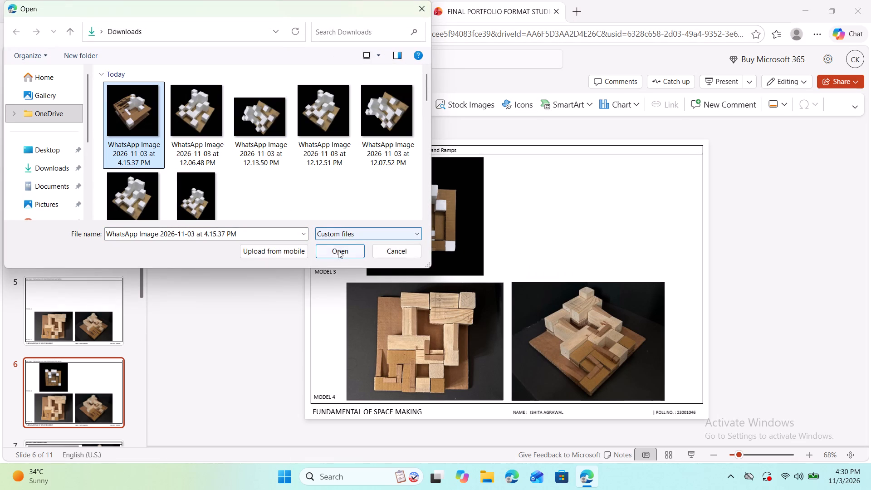
pyautogui.click(338, 252)
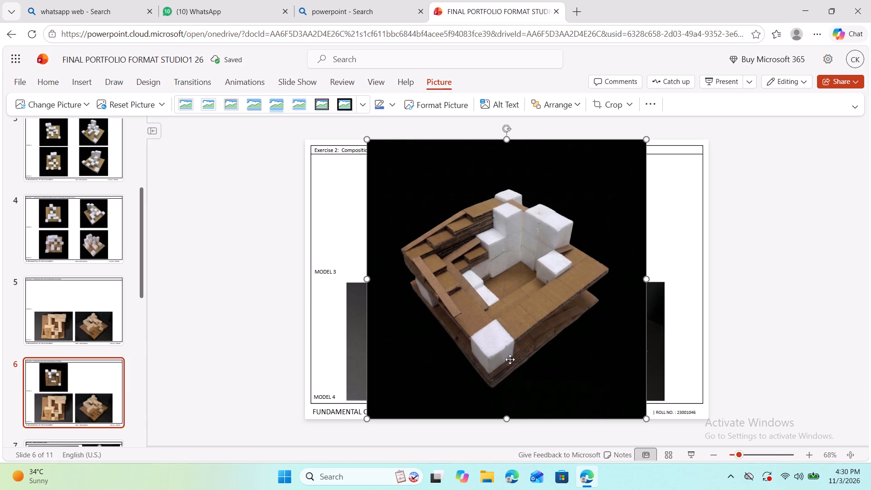
# Shrink the inserted angled-view photo and align it over Model 3's top-view photo, below the exercise heading, to match its size.
pyautogui.moveTo(646, 417); pyautogui.dragTo(639, 409)
pyautogui.moveTo(639, 409); pyautogui.dragTo(490, 271)
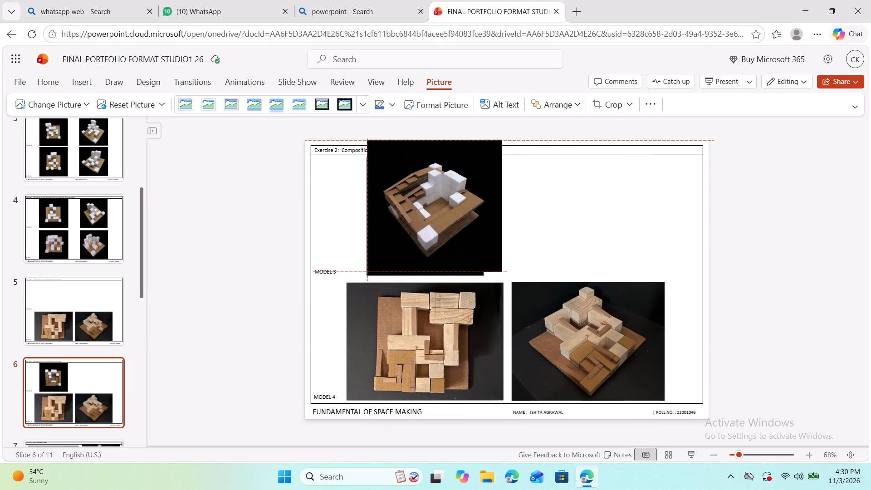
pyautogui.moveTo(490, 271); pyautogui.dragTo(490, 272)
pyautogui.moveTo(452, 182); pyautogui.dragTo(453, 197)
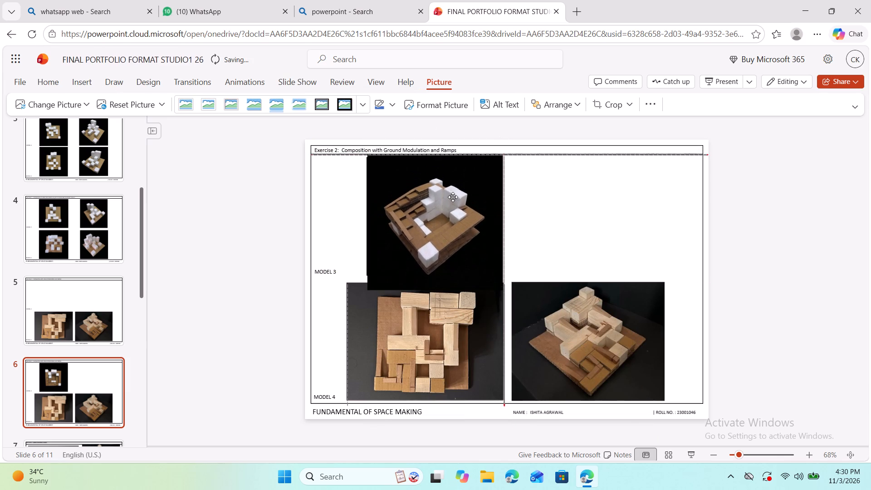
pyautogui.moveTo(453, 197); pyautogui.dragTo(452, 200)
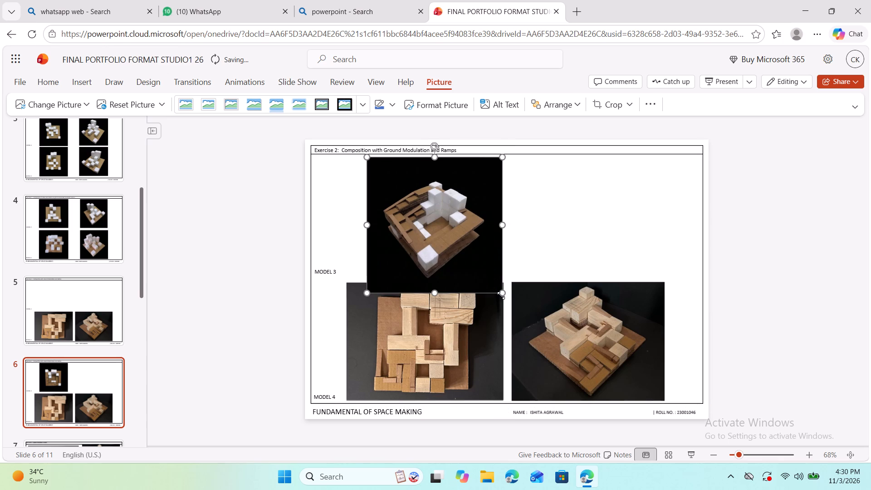
pyautogui.moveTo(503, 295); pyautogui.dragTo(486, 265)
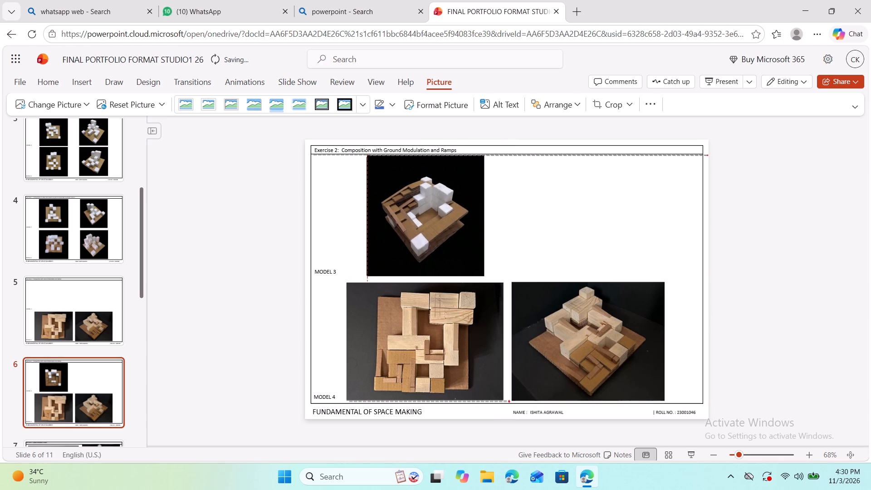
# Place the angled-view photo edge to edge beside Model 3's top-view photo and fine-tune its size to match that photo's height.
pyautogui.moveTo(486, 265); pyautogui.dragTo(484, 262)
pyautogui.moveTo(428, 225); pyautogui.dragTo(583, 224)
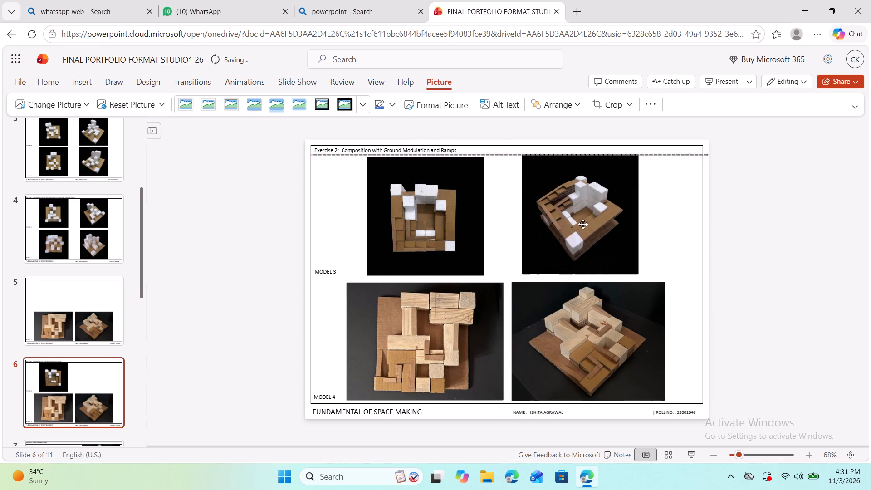
pyautogui.moveTo(583, 224); pyautogui.dragTo(588, 227)
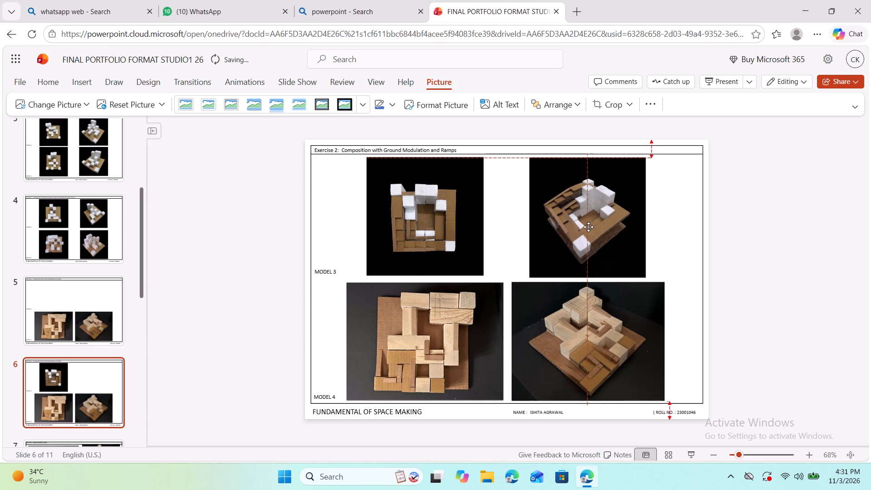
pyautogui.moveTo(588, 227); pyautogui.dragTo(547, 224)
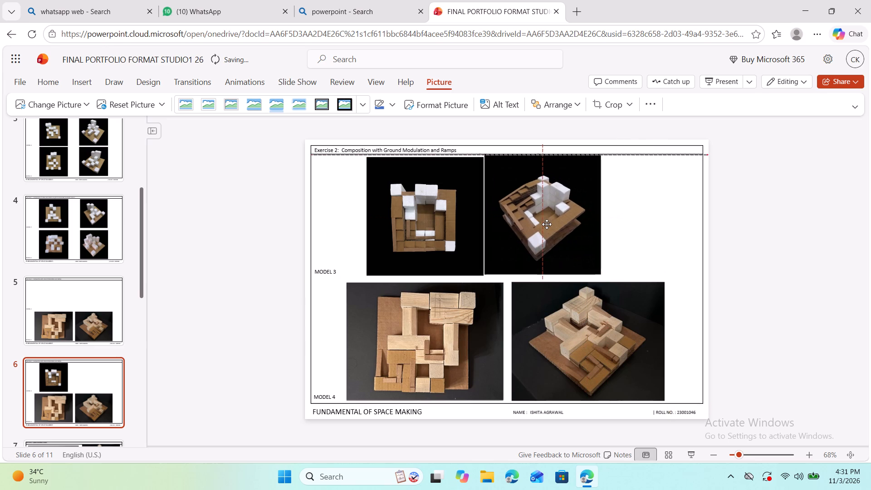
pyautogui.moveTo(547, 224); pyautogui.dragTo(546, 226)
pyautogui.click(600, 275)
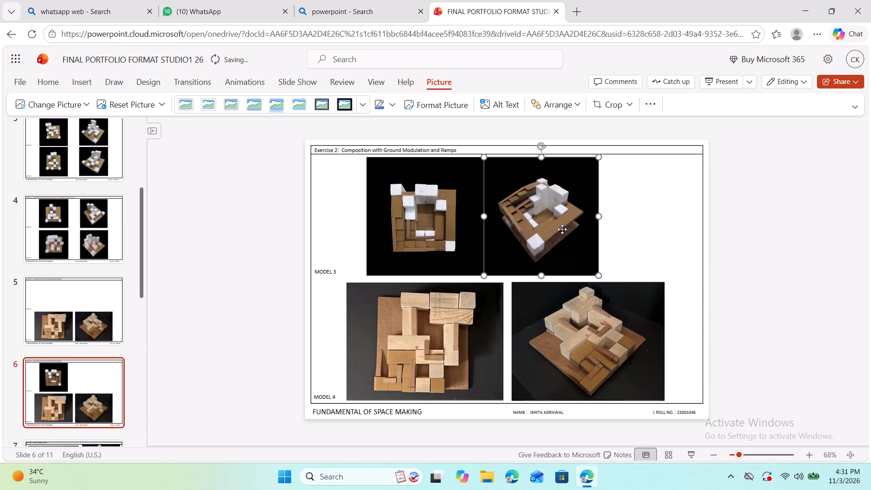
# Move the angled-view photo above Model 4's angled-view photo, leaving a gap and levelling it with Model 3's top-view photo.
pyautogui.moveTo(562, 229); pyautogui.dragTo(613, 225)
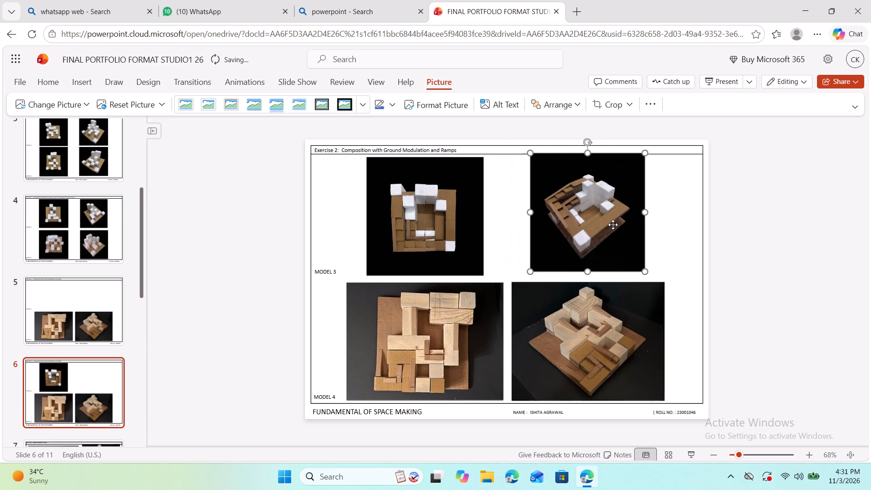
pyautogui.click(772, 238)
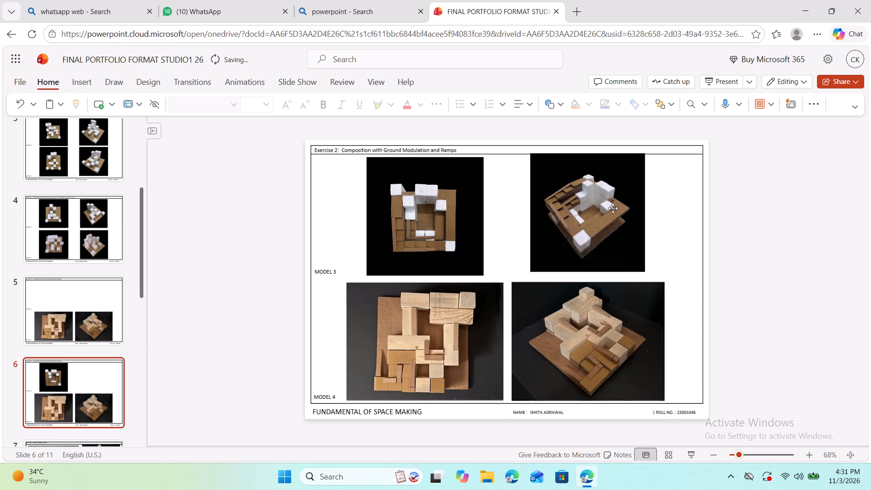
pyautogui.click(610, 208)
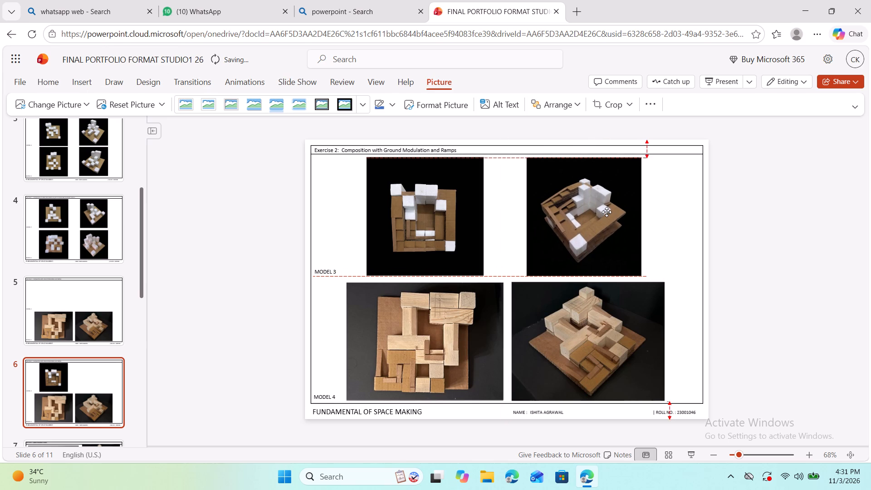
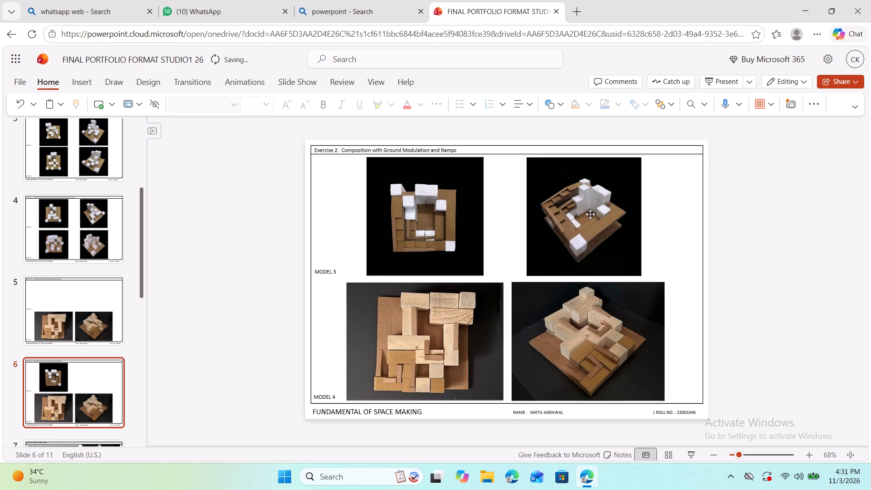
# Move Model 3's angled-view photo on slide 6 directly against its top-view photo, keeping the two level.
pyautogui.moveTo(590, 214); pyautogui.dragTo(548, 214)
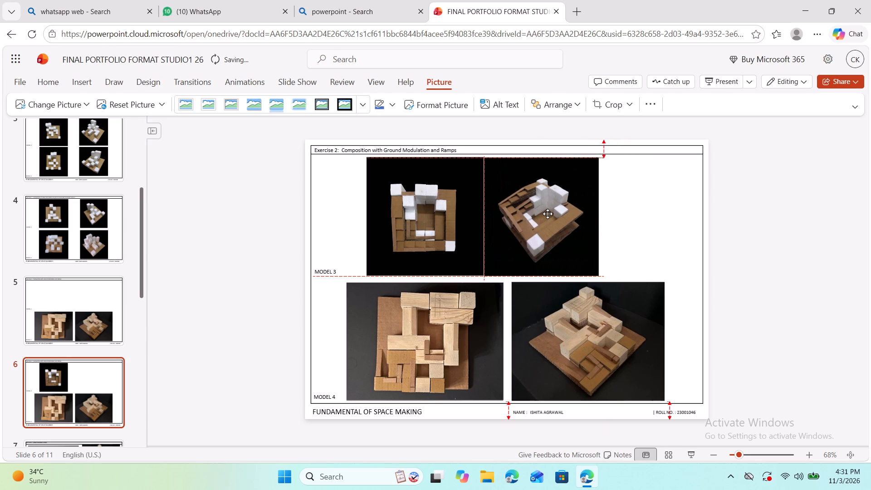
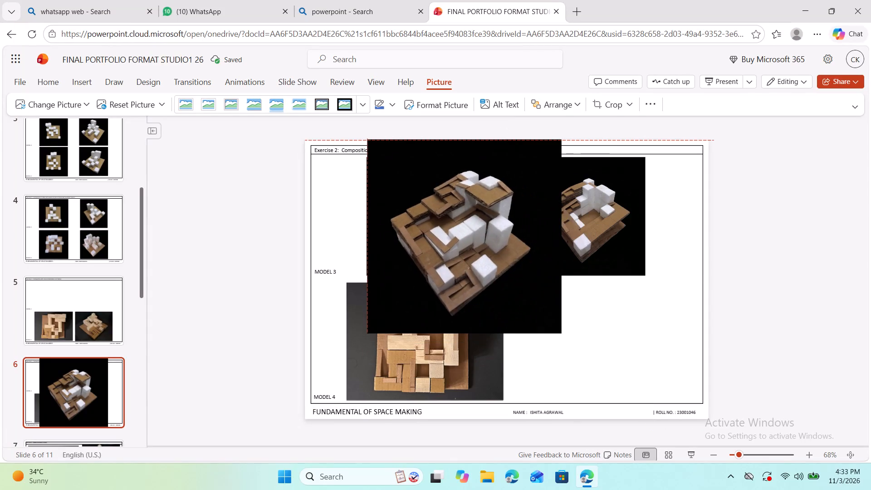
# Shrink the large angled-view photo proportionally over Model 3's top-view photo, keeping it below the exercise heading and close to that photo's size.
pyautogui.moveTo(546, 309); pyautogui.dragTo(480, 275)
pyautogui.moveTo(445, 197); pyautogui.dragTo(446, 216)
pyautogui.moveTo(504, 290); pyautogui.dragTo(500, 285)
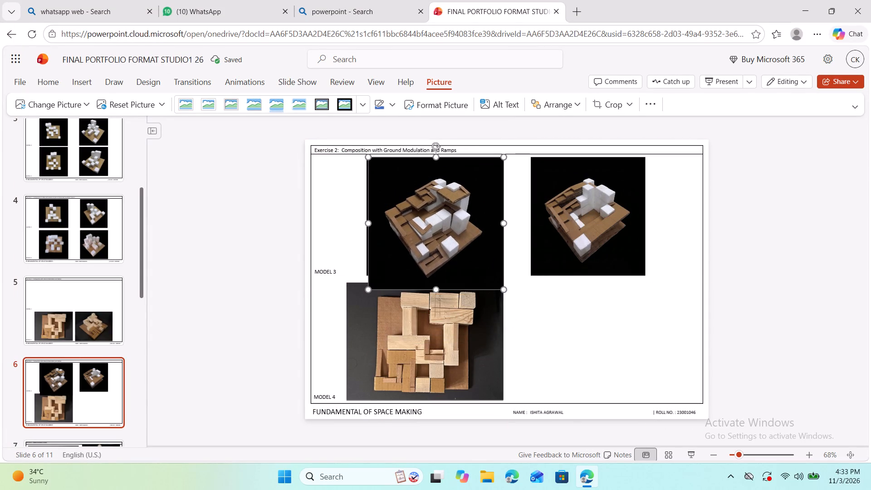
pyautogui.moveTo(500, 285); pyautogui.dragTo(492, 264)
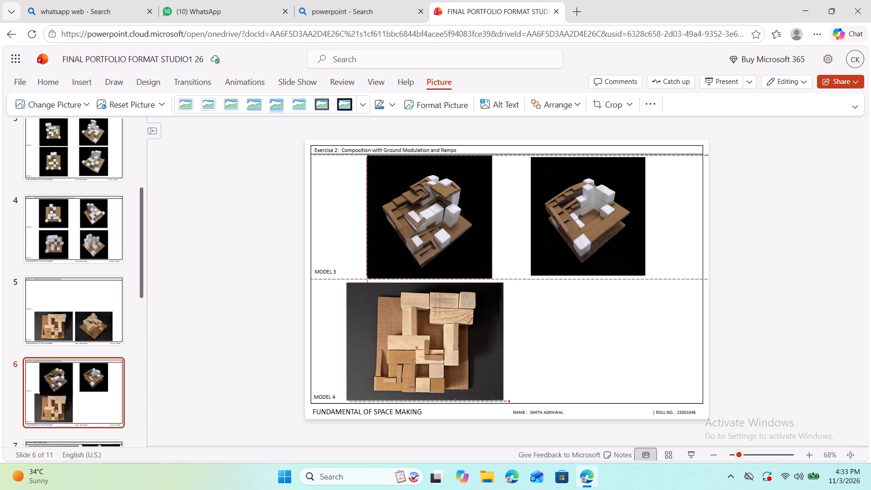
pyautogui.moveTo(492, 264); pyautogui.dragTo(490, 260)
# Move the new angled-view photo beside Model 3's angled view and scale it to the same height, with bottom edges aligned.
pyautogui.moveTo(450, 216); pyautogui.dragTo(744, 224)
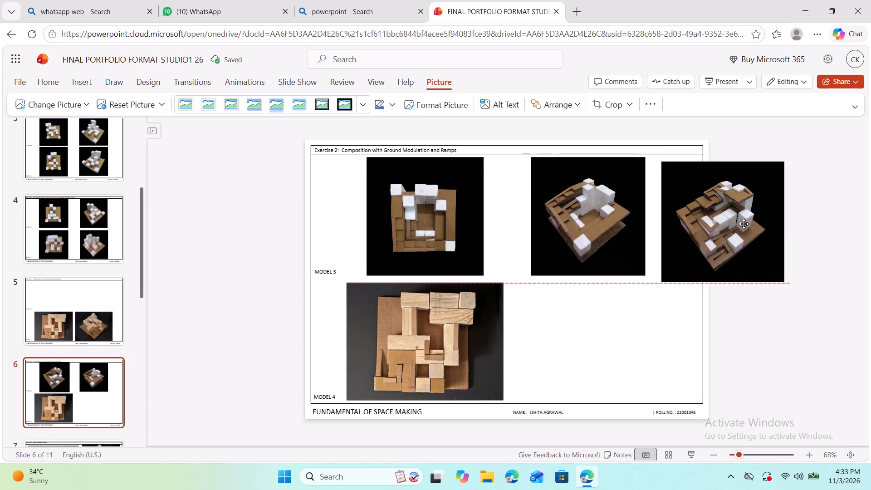
pyautogui.moveTo(744, 224); pyautogui.dragTo(732, 216)
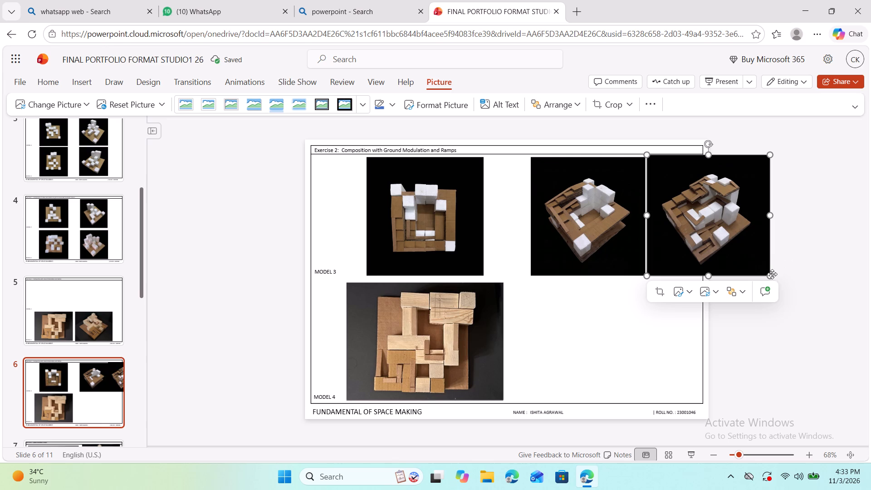
pyautogui.moveTo(772, 275); pyautogui.dragTo(771, 271)
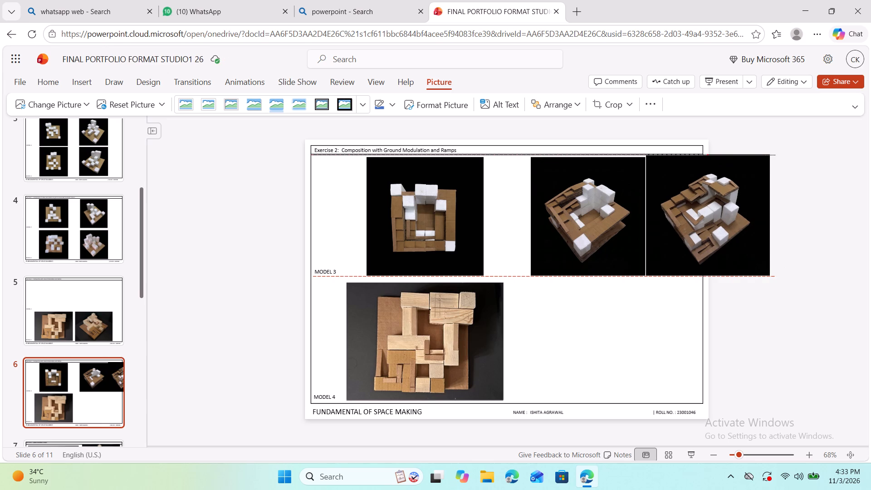
pyautogui.moveTo(771, 271); pyautogui.dragTo(768, 269)
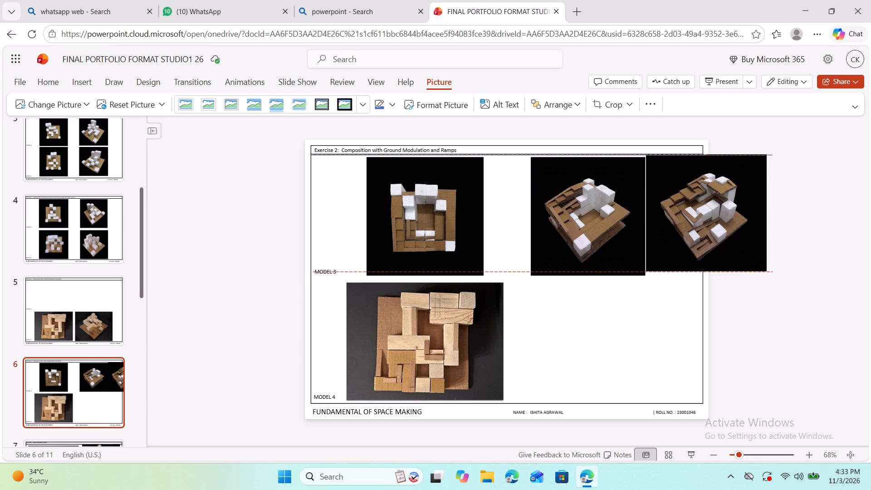
pyautogui.moveTo(768, 269); pyautogui.dragTo(769, 270)
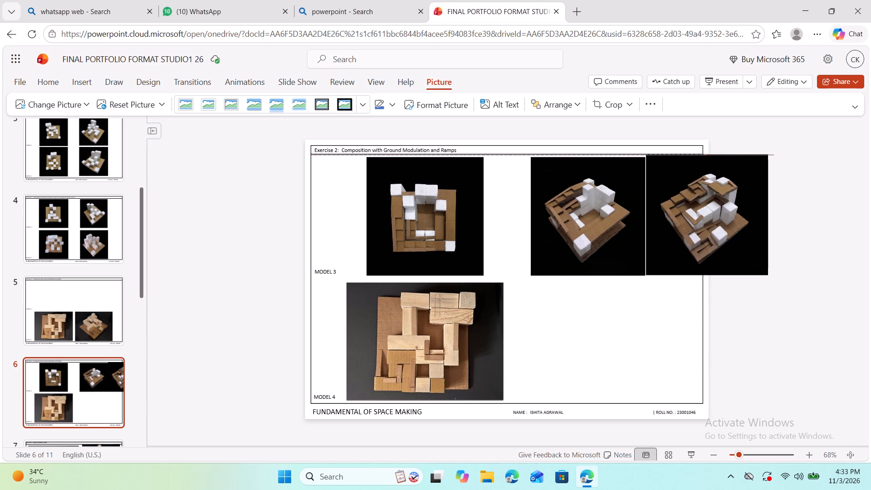
pyautogui.moveTo(769, 270); pyautogui.dragTo(768, 270)
pyautogui.moveTo(720, 216); pyautogui.dragTo(720, 219)
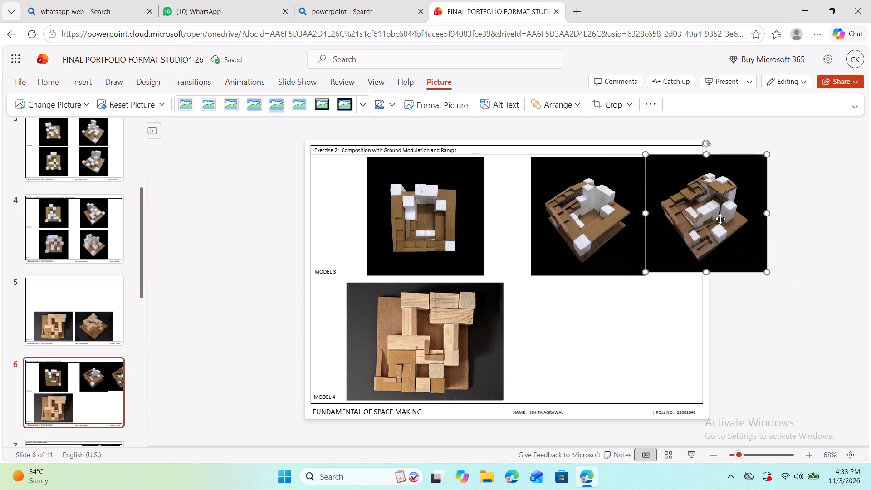
pyautogui.moveTo(720, 219); pyautogui.dragTo(720, 221)
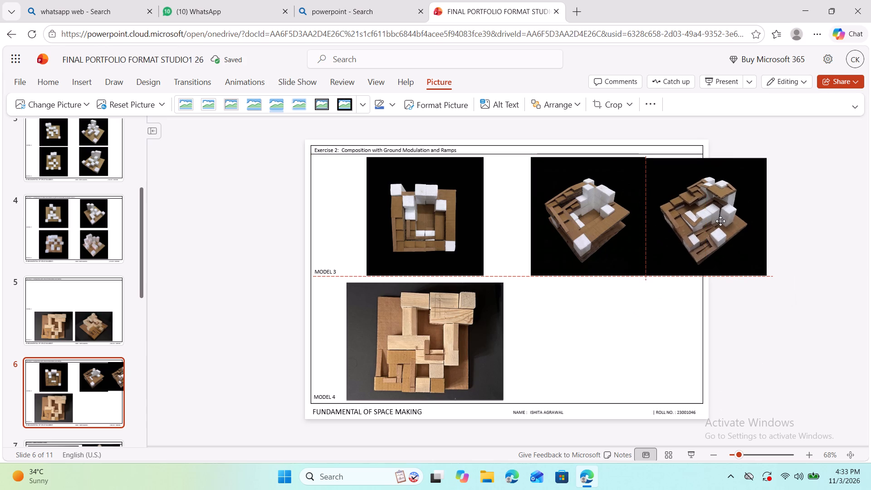
# Place the photo in the Model 4 row directly beneath Model 3's angled view, left edges aligned, and shrink it to the same width.
pyautogui.moveTo(720, 221); pyautogui.dragTo(640, 332)
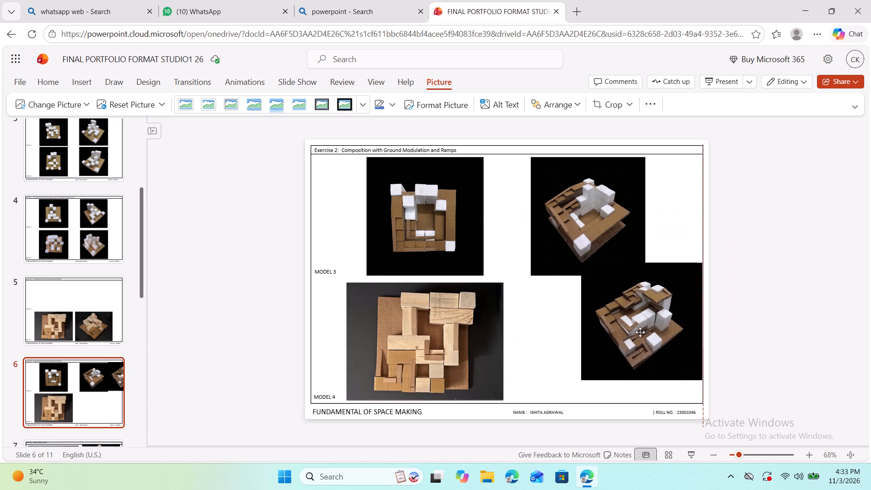
pyautogui.moveTo(640, 332); pyautogui.dragTo(601, 344)
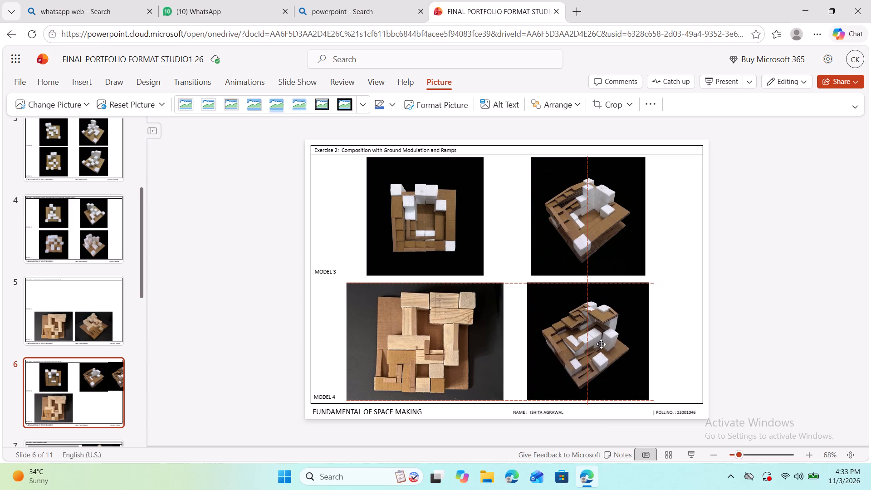
pyautogui.moveTo(601, 344); pyautogui.dragTo(606, 345)
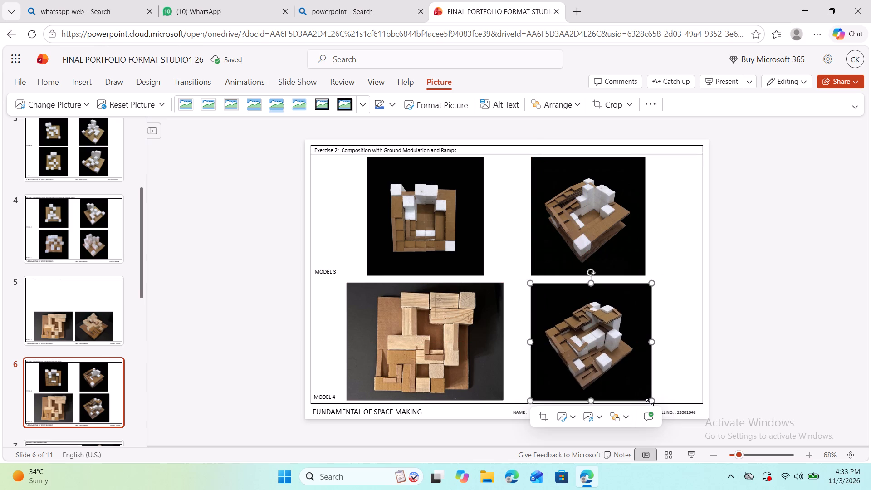
pyautogui.moveTo(651, 402); pyautogui.dragTo(649, 398)
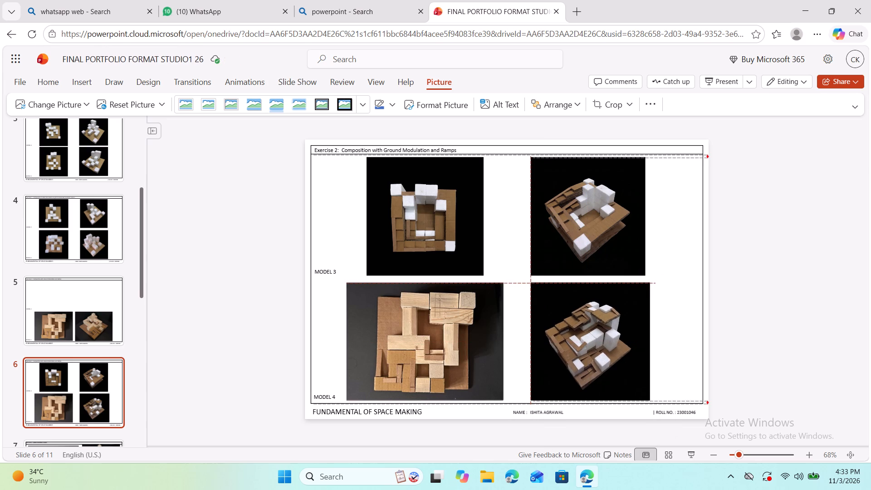
pyautogui.moveTo(649, 398); pyautogui.dragTo(647, 397)
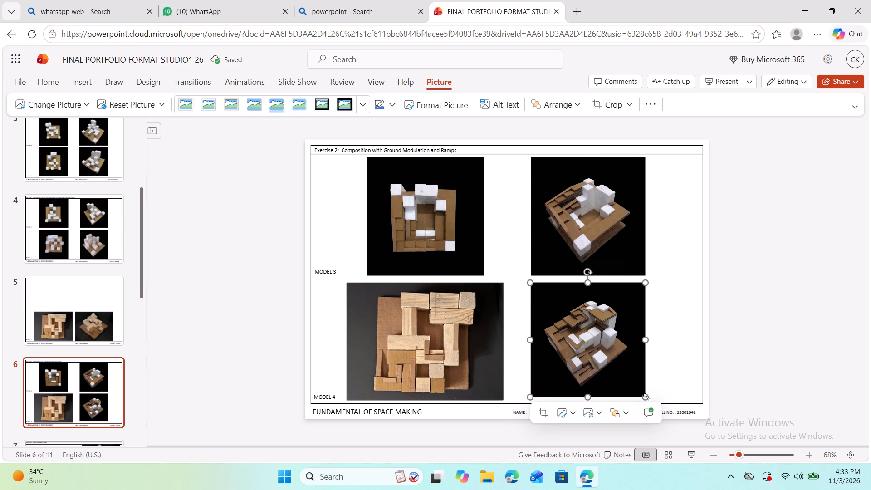
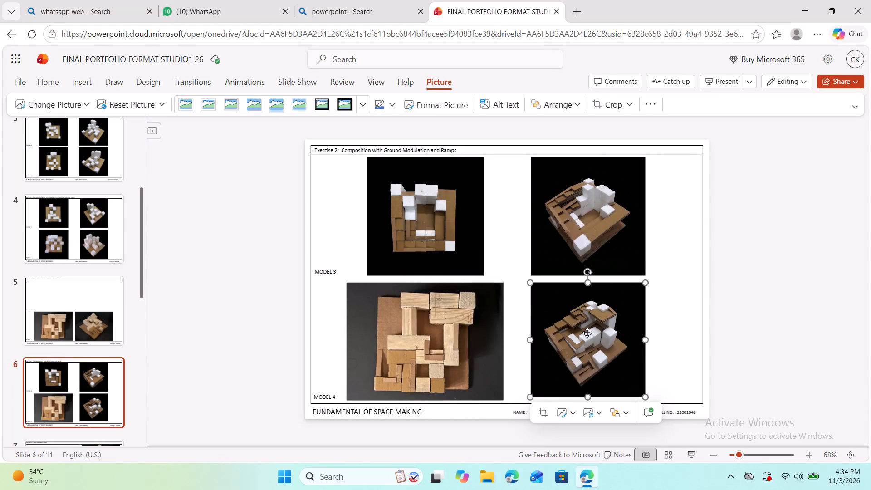
# Deselect the angled-view photo in the Model 4 row.
pyautogui.click(747, 329)
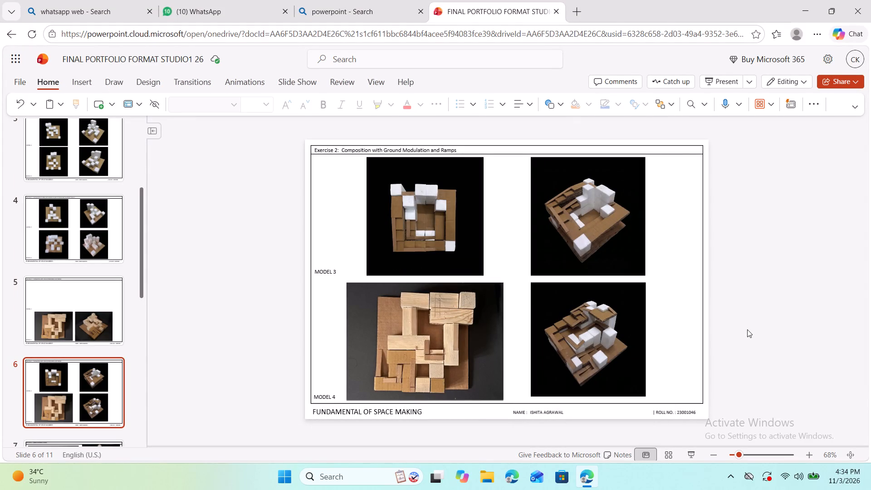
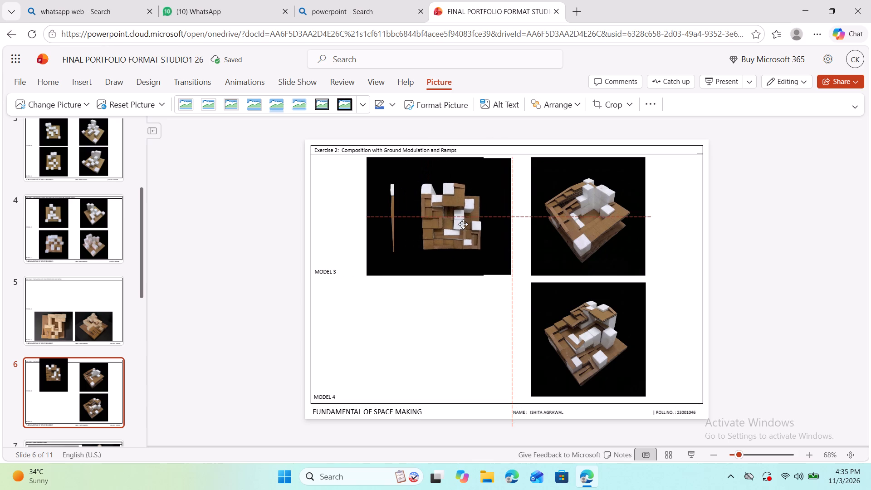
# Move the top-view photo that overlaps Model 3's top view down into the empty space beside Model 4's angled view, bottom edges aligned.
pyautogui.moveTo(463, 224); pyautogui.dragTo(425, 347)
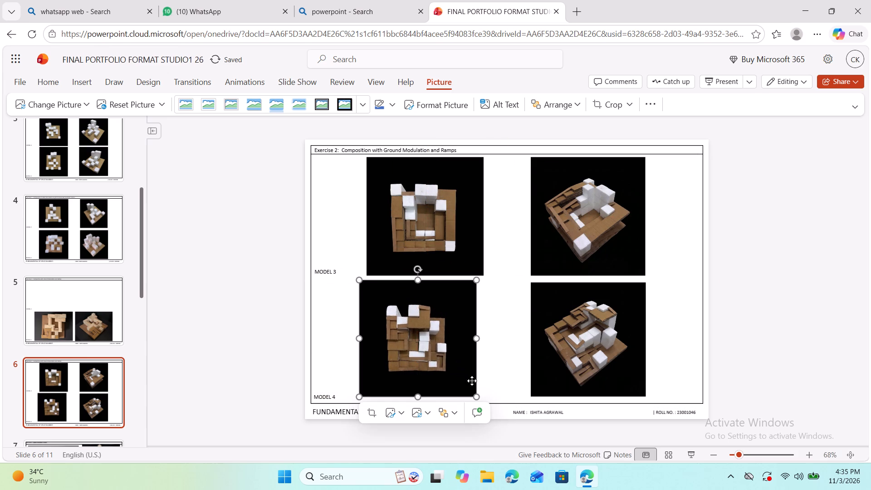
# Reposition the Model 4 top-view photo directly beneath the Model 3 top-view photo, aligning their side edges.
pyautogui.click(477, 396)
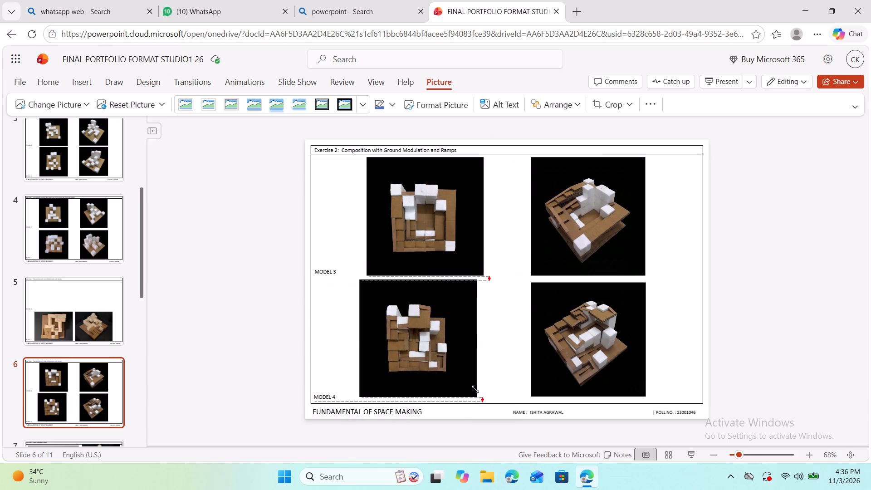
pyautogui.moveTo(440, 340); pyautogui.dragTo(559, 212)
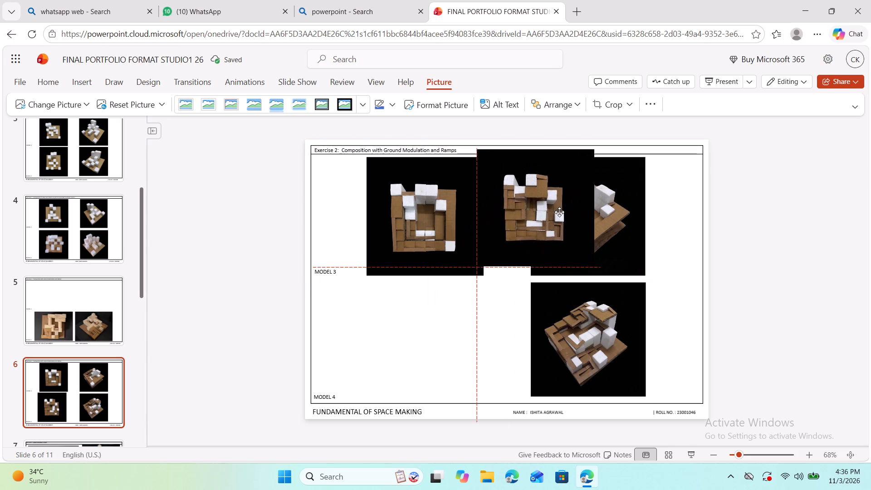
pyautogui.moveTo(559, 212); pyautogui.dragTo(564, 219)
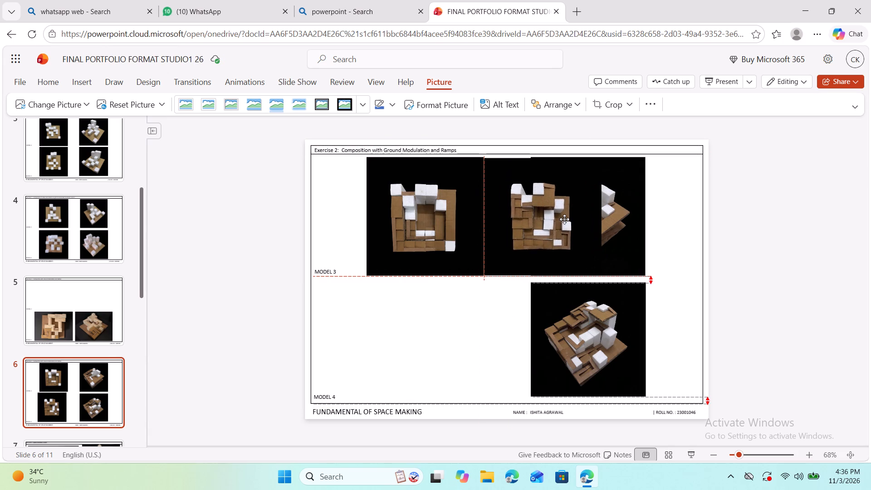
pyautogui.moveTo(564, 219); pyautogui.dragTo(453, 343)
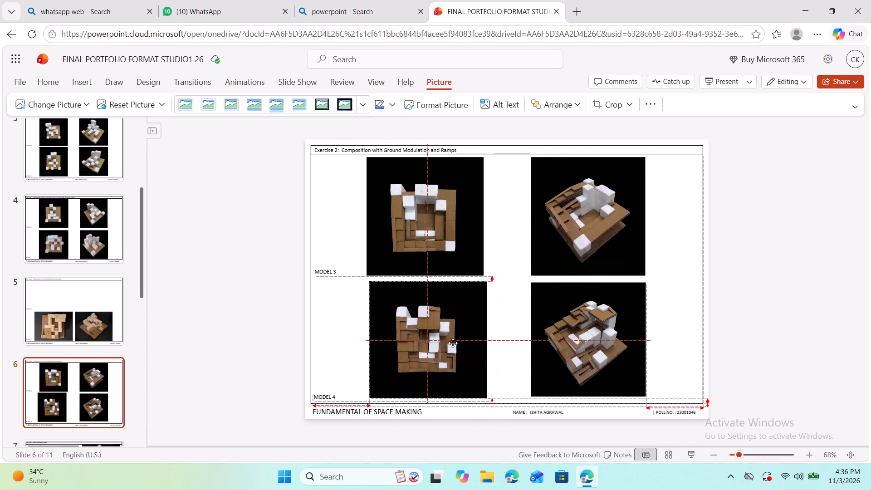
pyautogui.moveTo(453, 343); pyautogui.dragTo(451, 343)
pyautogui.moveTo(451, 343); pyautogui.dragTo(445, 341)
pyautogui.click(838, 325)
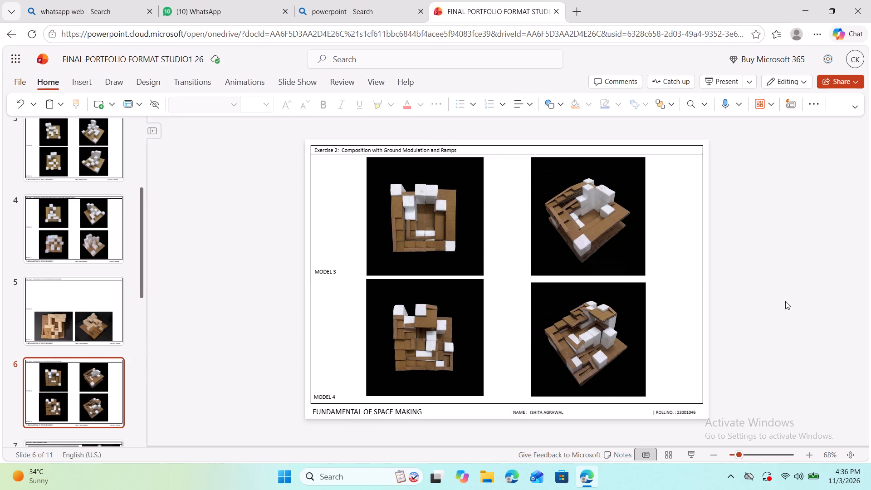
# Make the Model 3 angled-view photo slightly taller, extending its top edge up to the title strip.
pyautogui.click(582, 257)
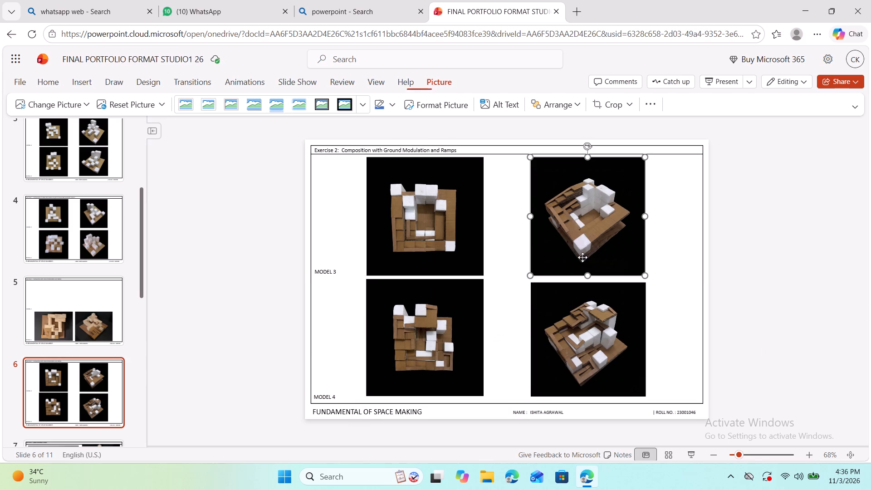
pyautogui.click(588, 276)
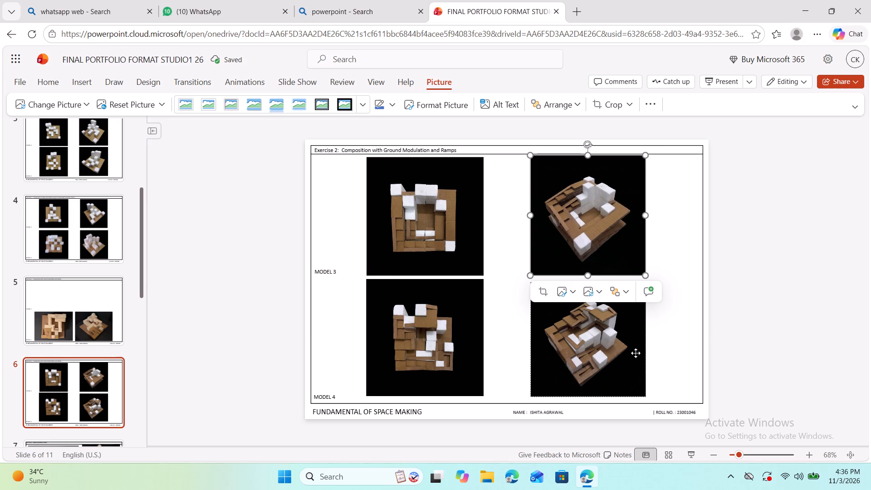
# Extend the Model 4 angled-view photo upward so its top edge lines up with the adjacent Model 4 top-view photo.
pyautogui.click(613, 362)
pyautogui.click(588, 283)
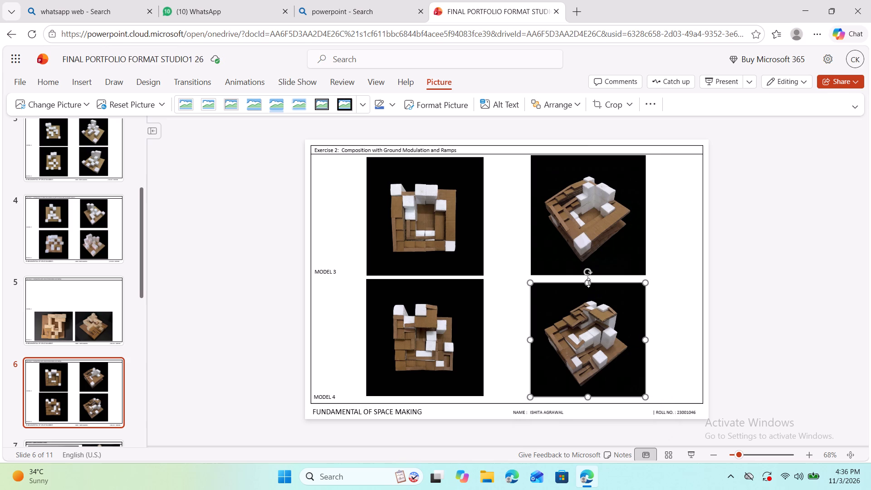
pyautogui.click(765, 279)
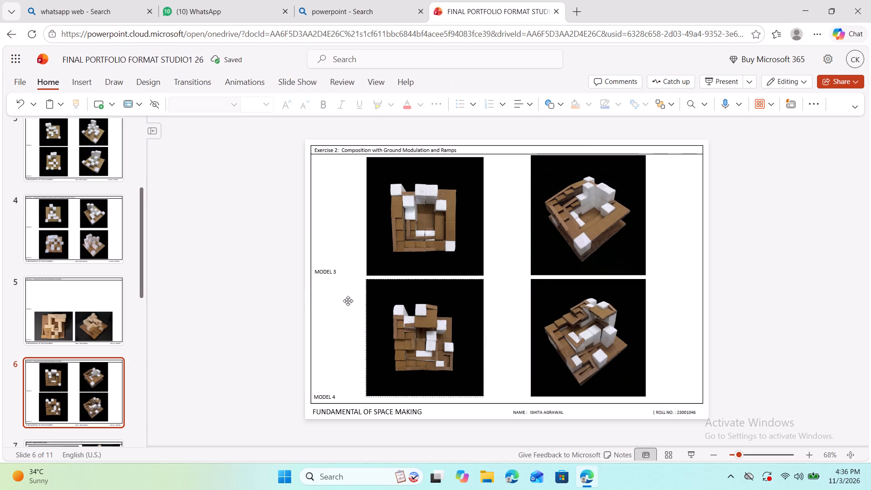
# Compare the photo layouts on slides 3, 4 and 6, check the following slides, and return to slide 5 with Models 1 and 2.
pyautogui.click(45, 228)
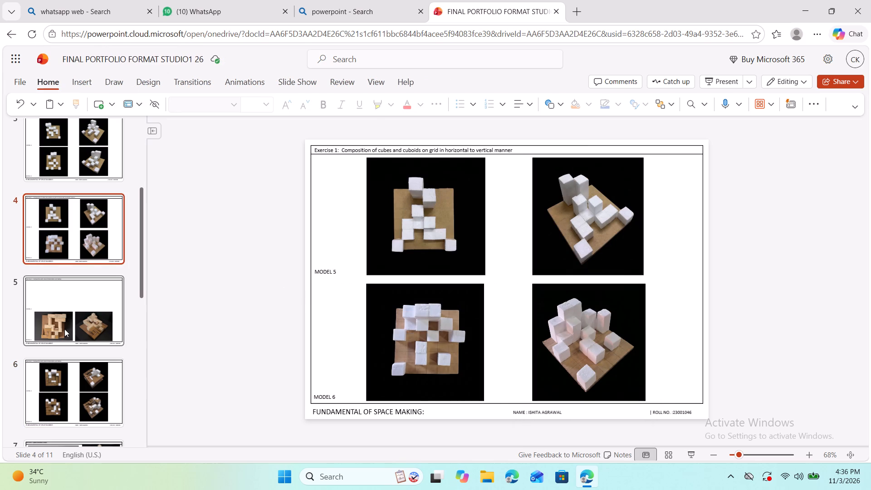
pyautogui.click(64, 329)
pyautogui.click(85, 234)
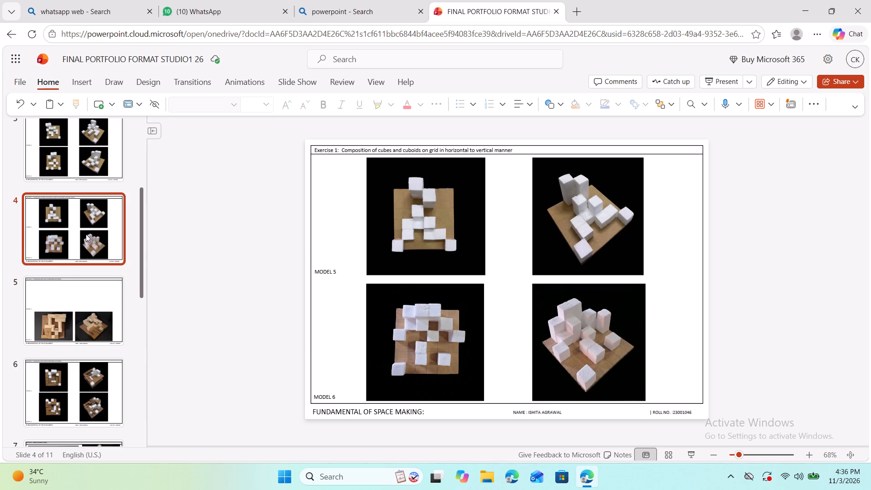
pyautogui.click(82, 389)
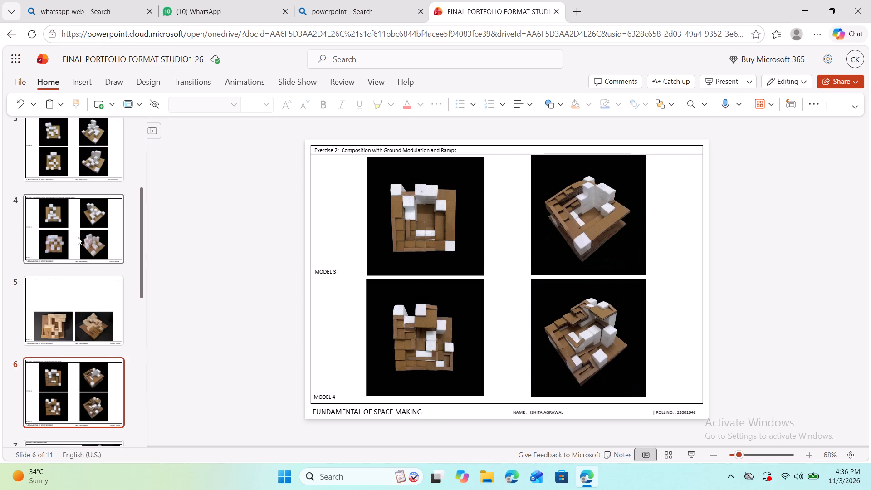
pyautogui.click(73, 145)
pyautogui.click(69, 220)
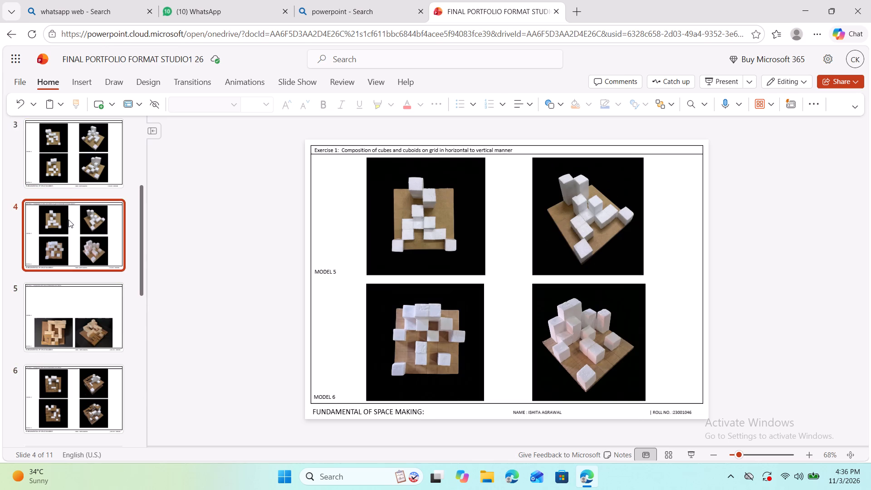
pyautogui.click(74, 179)
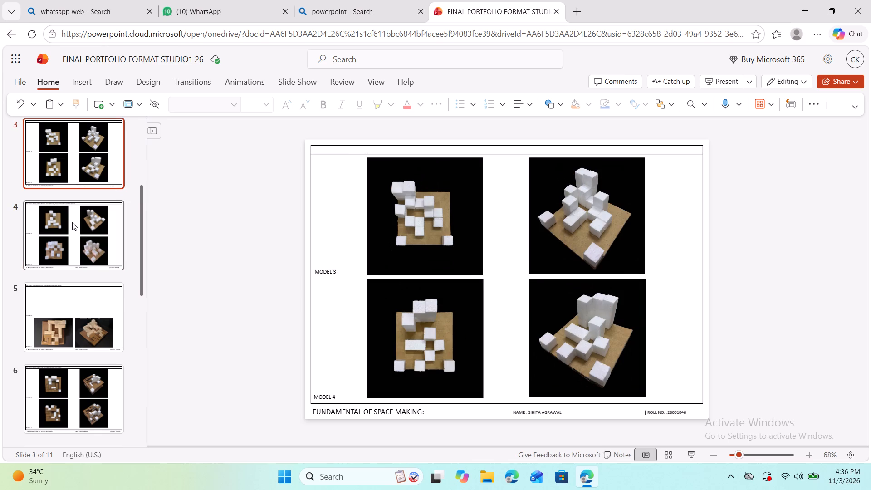
pyautogui.click(72, 222)
pyautogui.click(63, 402)
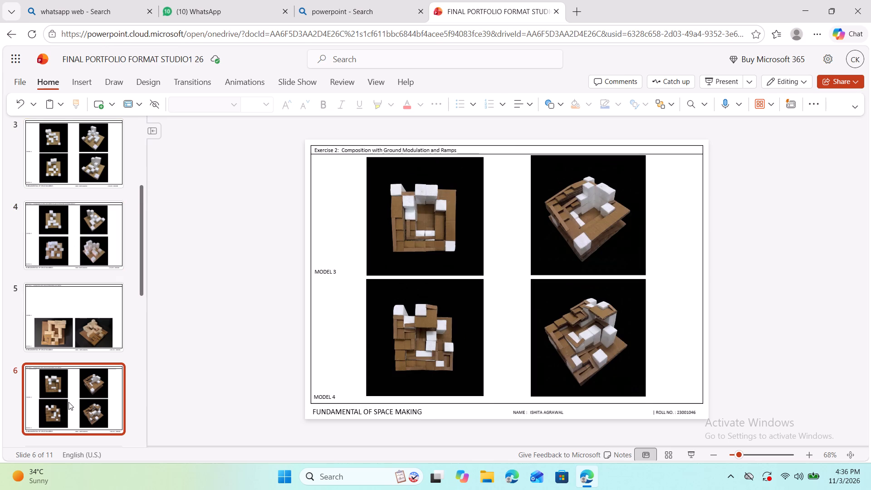
pyautogui.scroll(-2, 109, 318)
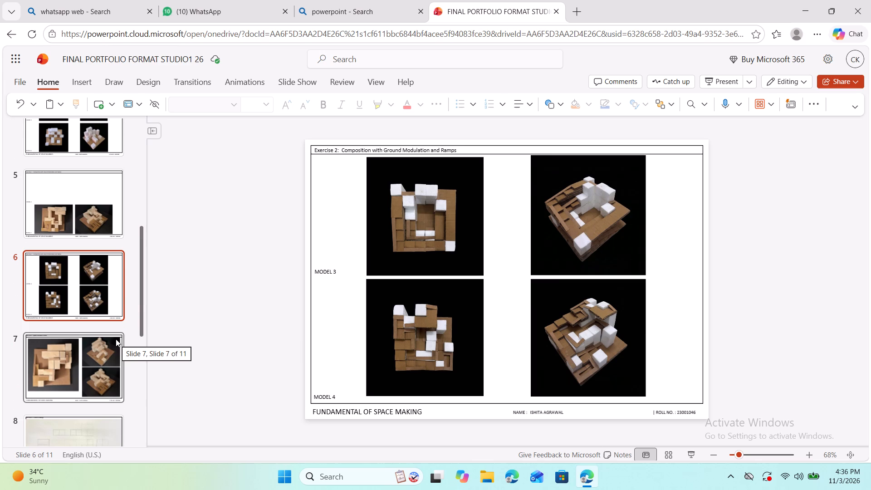
pyautogui.scroll(-1, 93, 347)
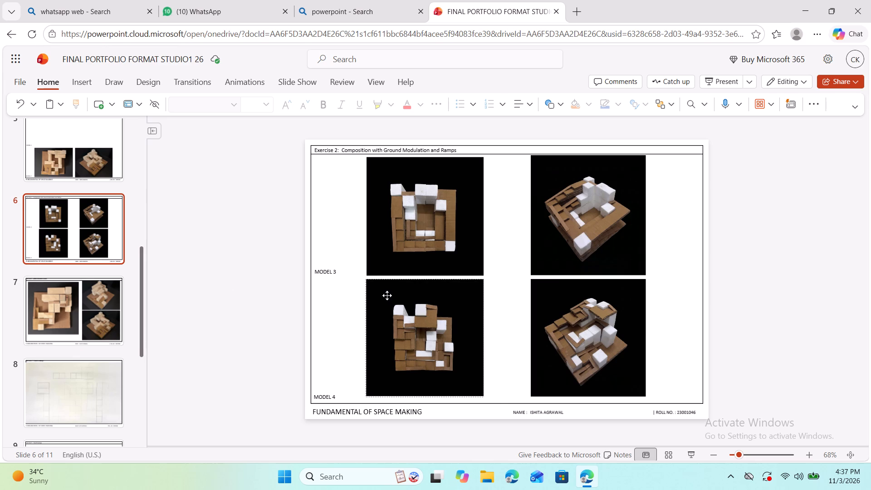
pyautogui.scroll(3, 389, 297)
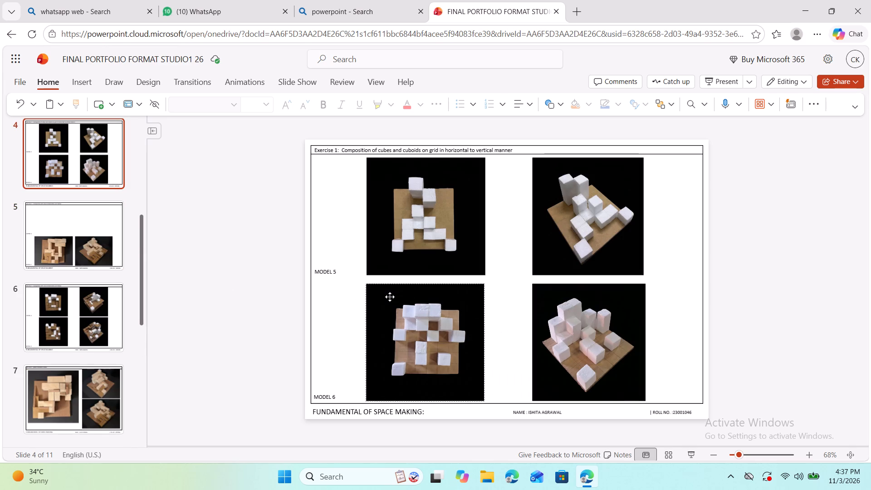
pyautogui.scroll(-1, 389, 298)
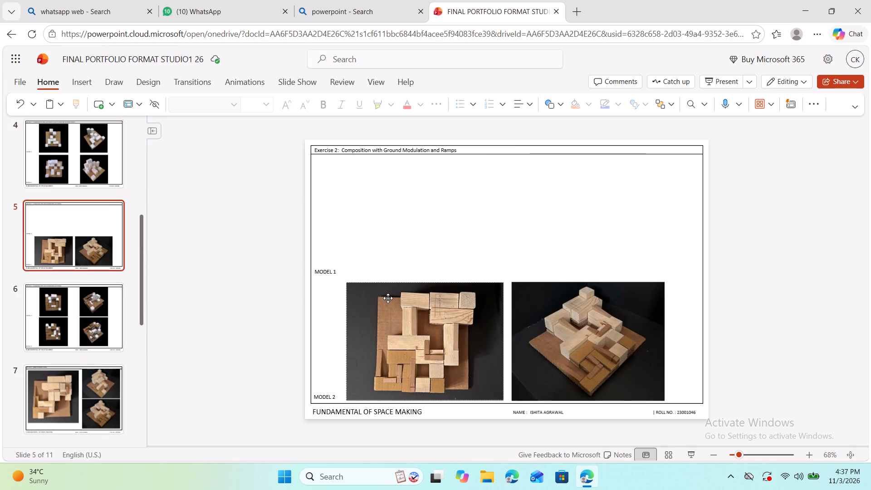
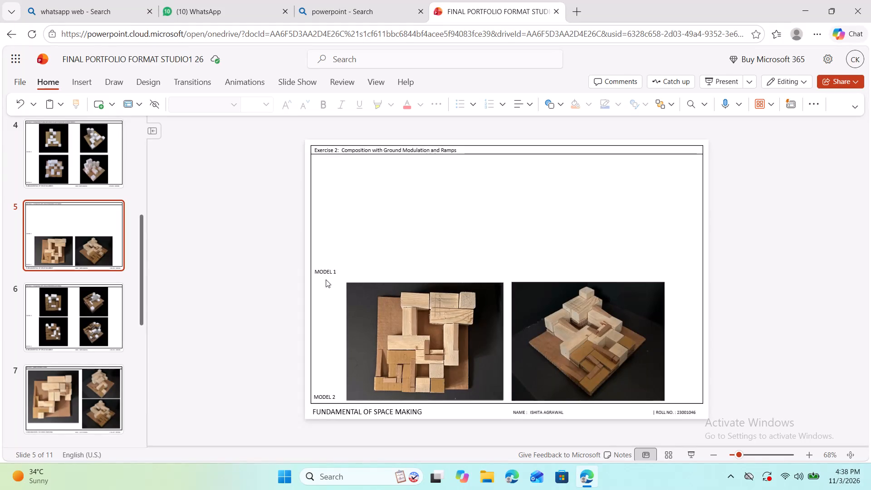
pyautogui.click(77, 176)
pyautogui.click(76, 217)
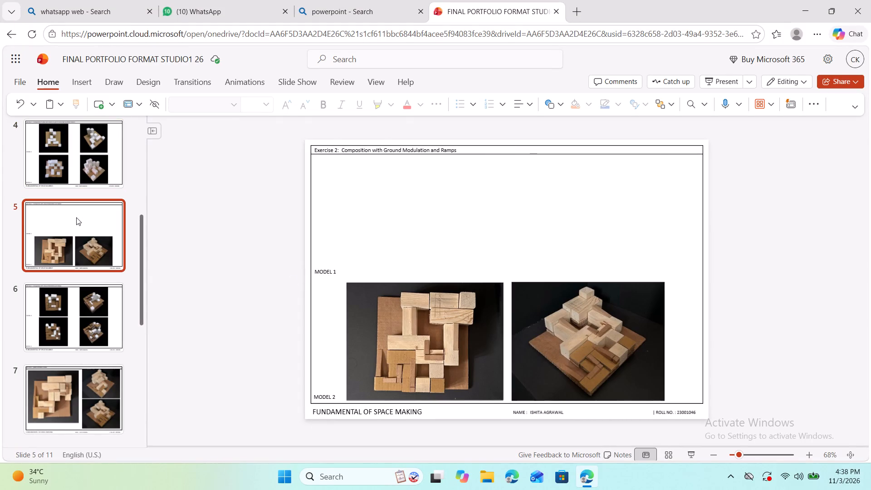
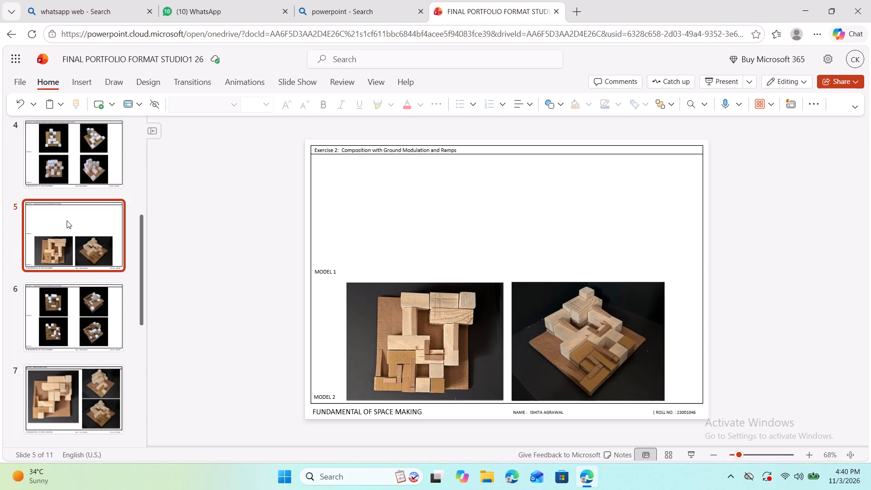
# Review the remaining slides through slide 11, examining the Exercise 4 process drawings and the Exercise 5 final drawings.
pyautogui.scroll(-3, 87, 293)
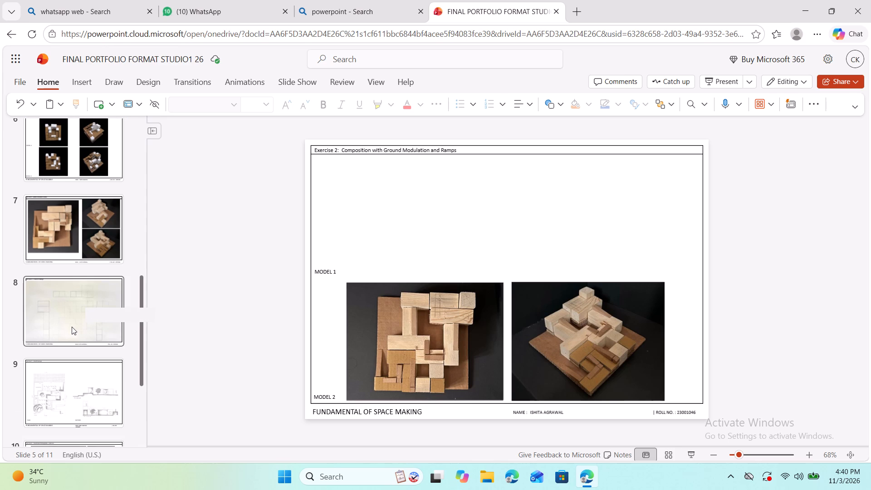
pyautogui.scroll(-3, 102, 356)
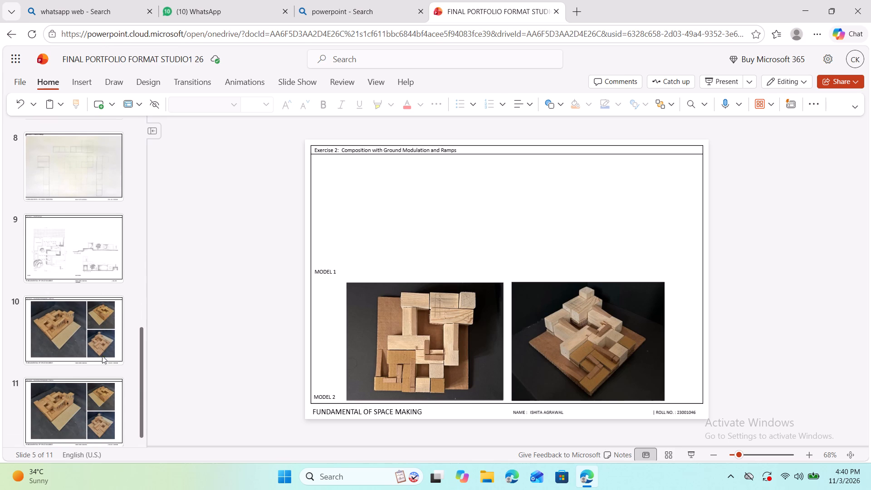
pyautogui.scroll(-2, 102, 356)
pyautogui.scroll(4, 91, 333)
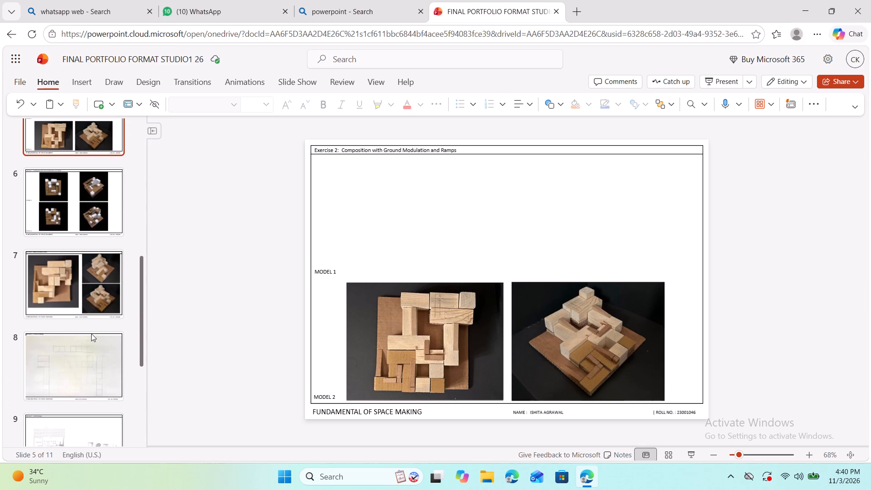
pyautogui.click(90, 375)
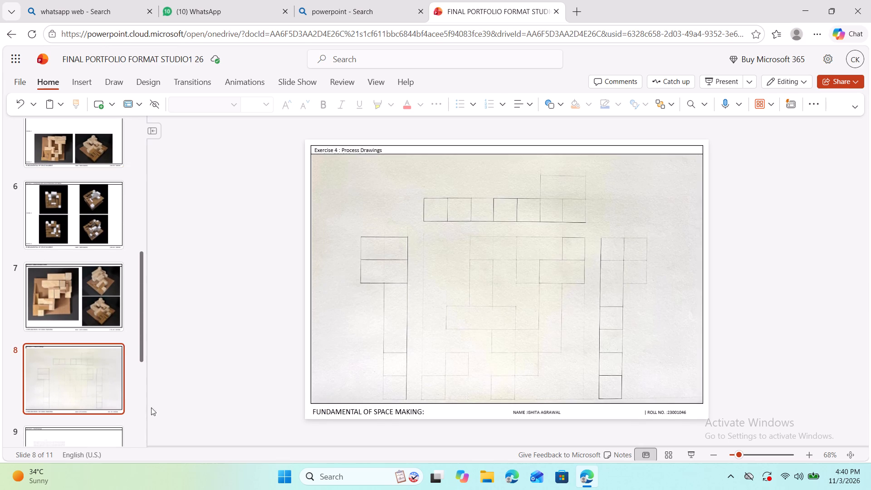
pyautogui.click(86, 441)
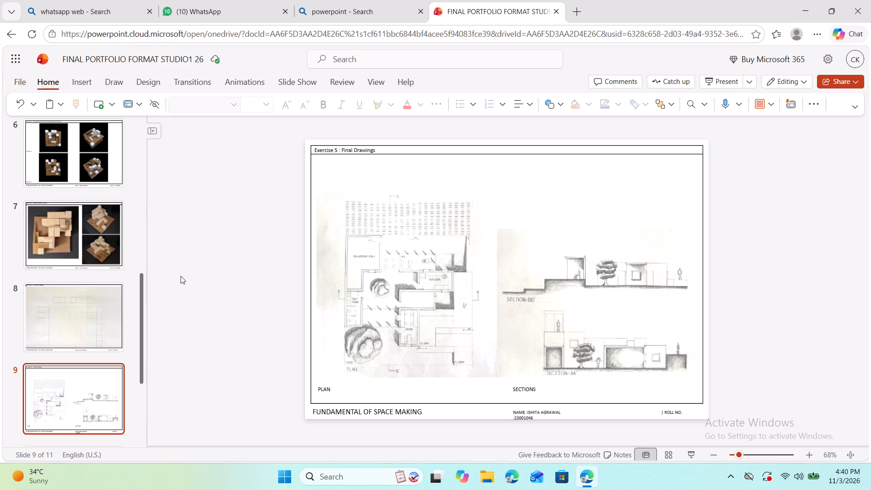
pyautogui.click(92, 319)
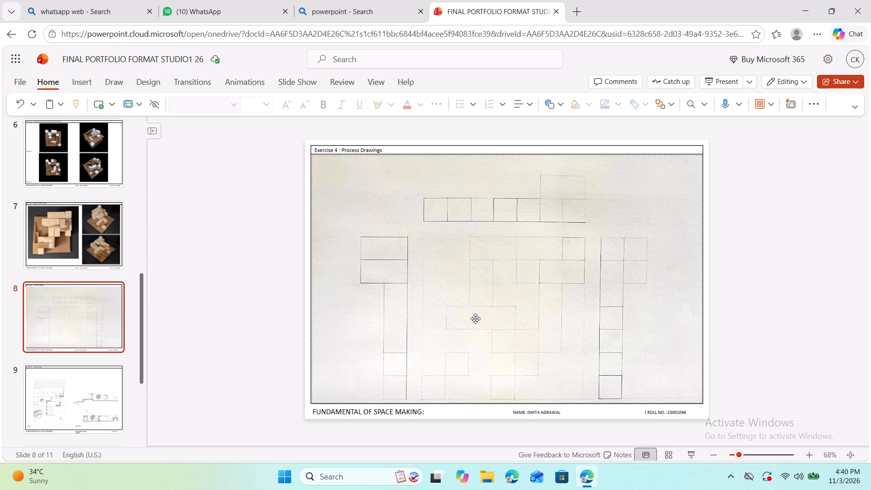
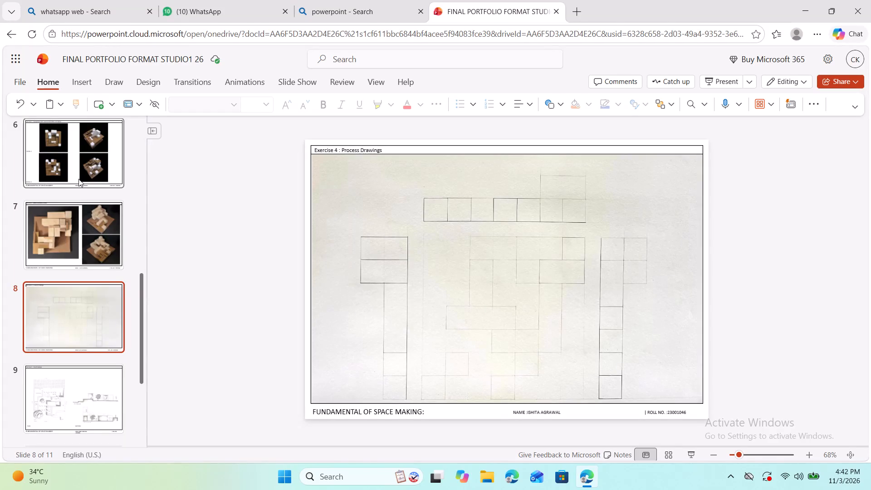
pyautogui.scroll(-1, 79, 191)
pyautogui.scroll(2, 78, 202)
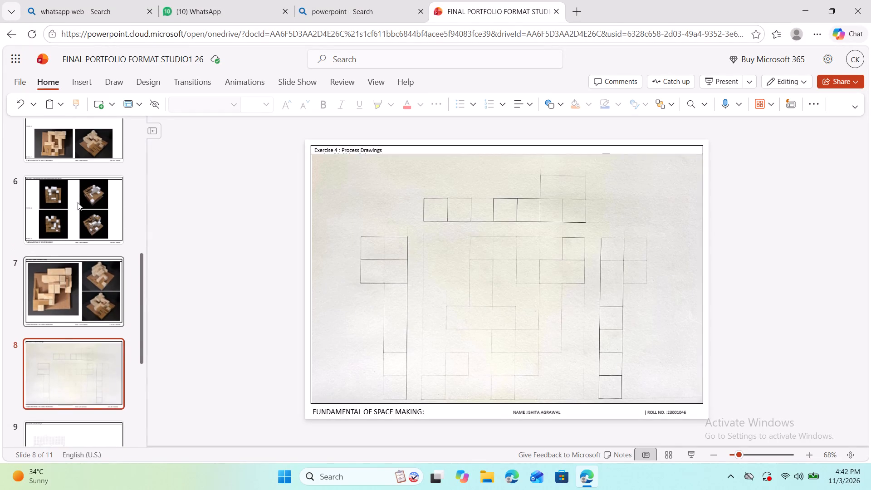
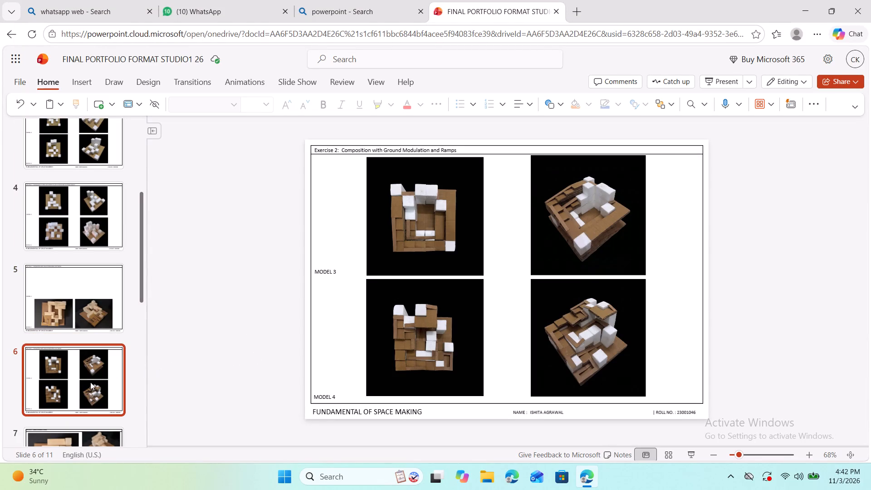
# Return to slide 5, the Exercise 2 slide with Models 1 and 2.
pyautogui.click(75, 324)
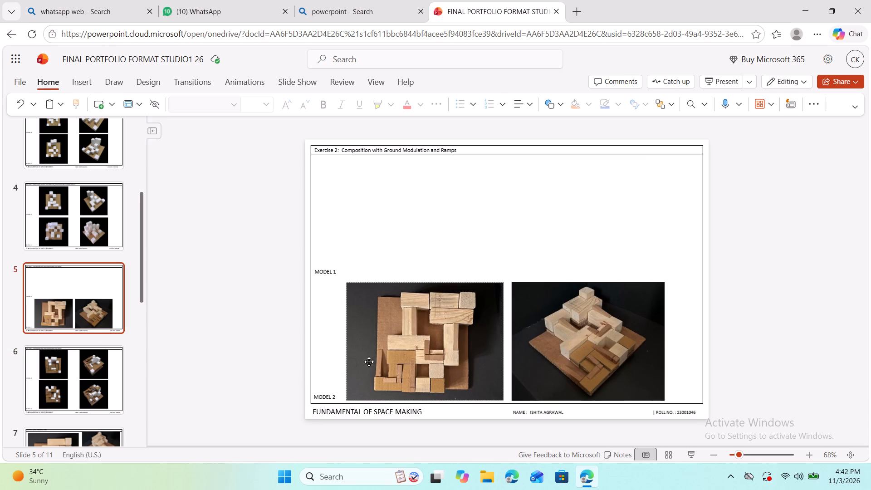
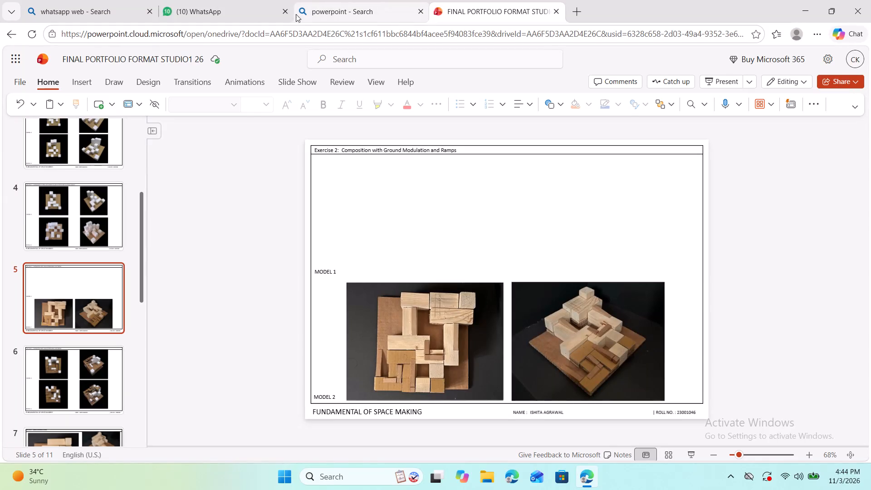
# Browse this device's Downloads folder for a model photo to insert in the empty MODEL 1 area of slide 5.
pyautogui.click(85, 83)
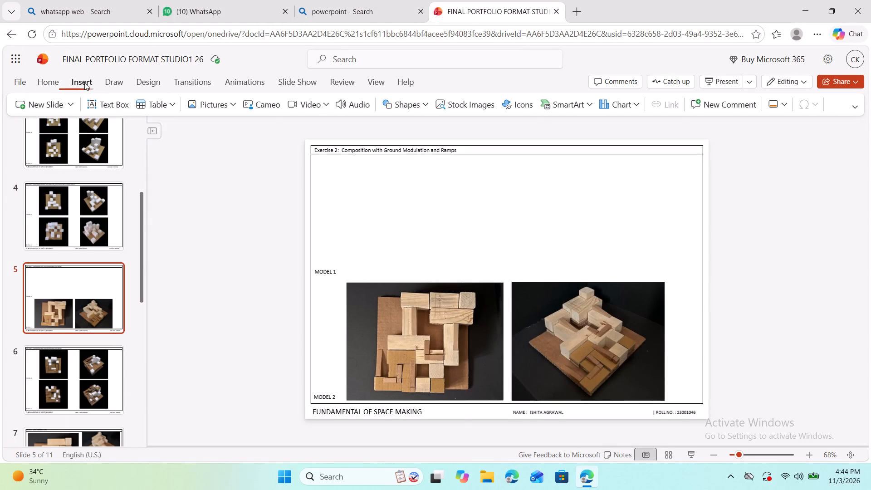
pyautogui.click(209, 105)
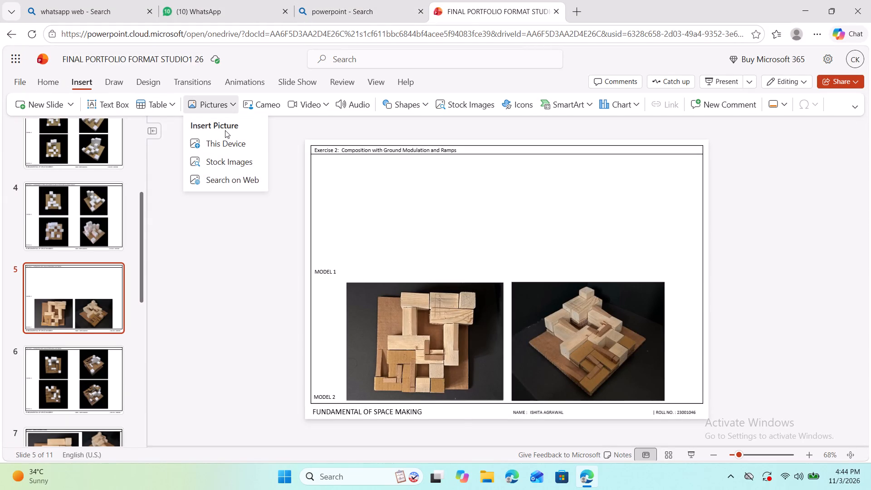
pyautogui.click(226, 140)
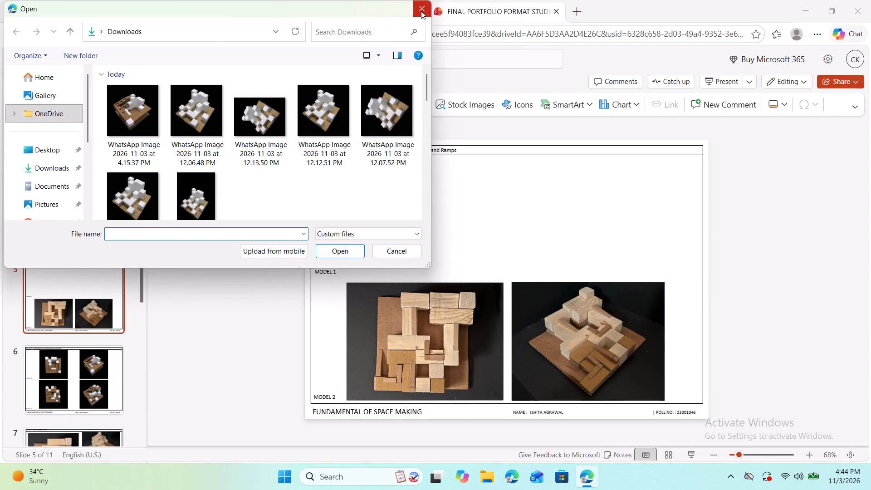
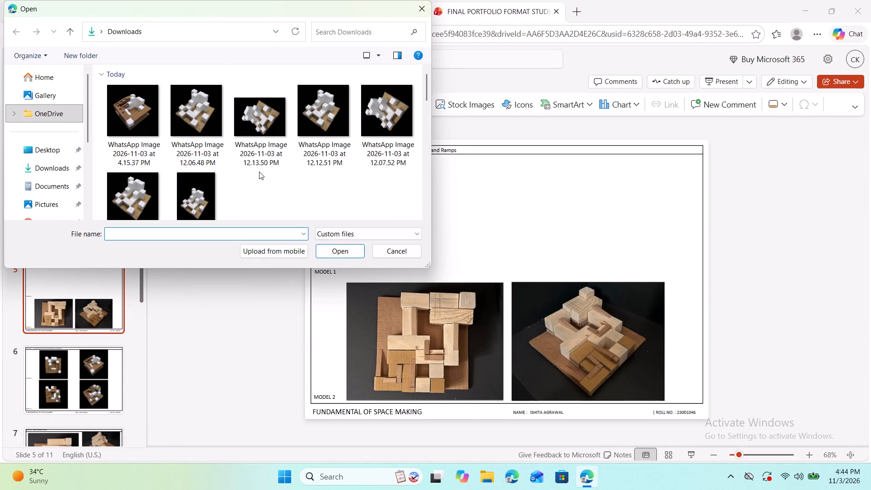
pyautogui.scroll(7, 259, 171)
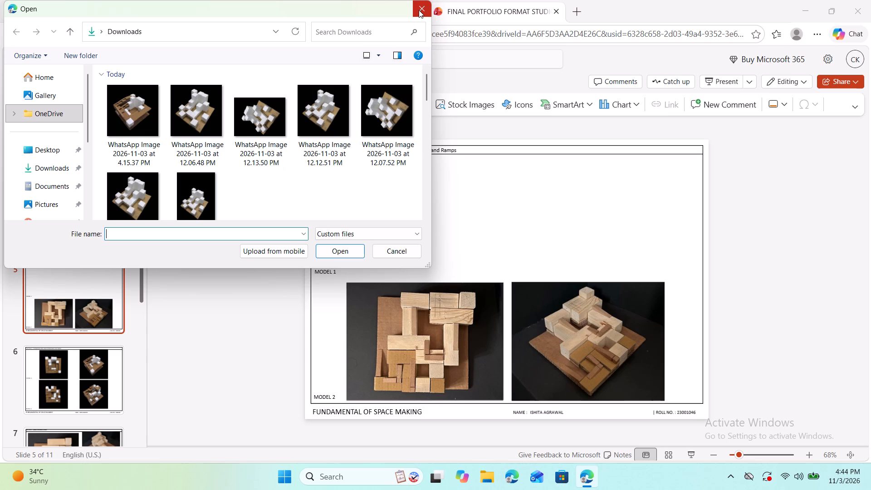
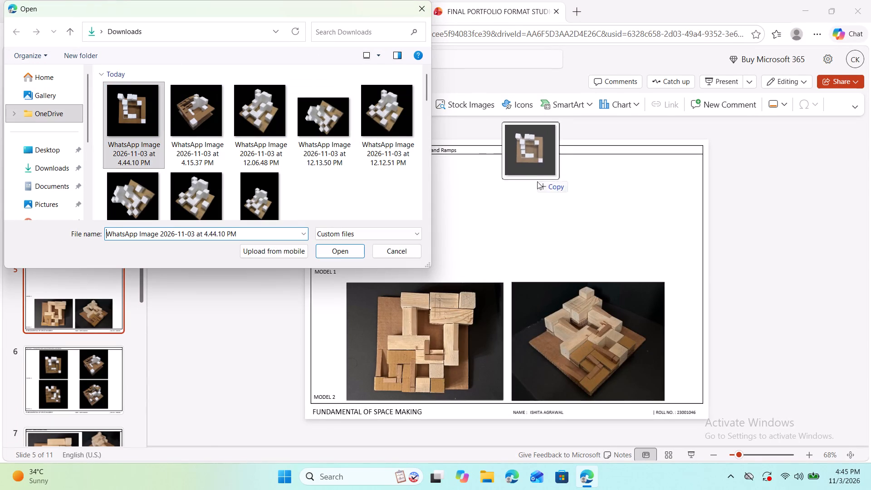
# Insert the top-view photo "WhatsApp Image 2026-11-03 at 4.44.10 PM" from Downloads onto slide 5.
pyautogui.moveTo(537, 181); pyautogui.dragTo(545, 232)
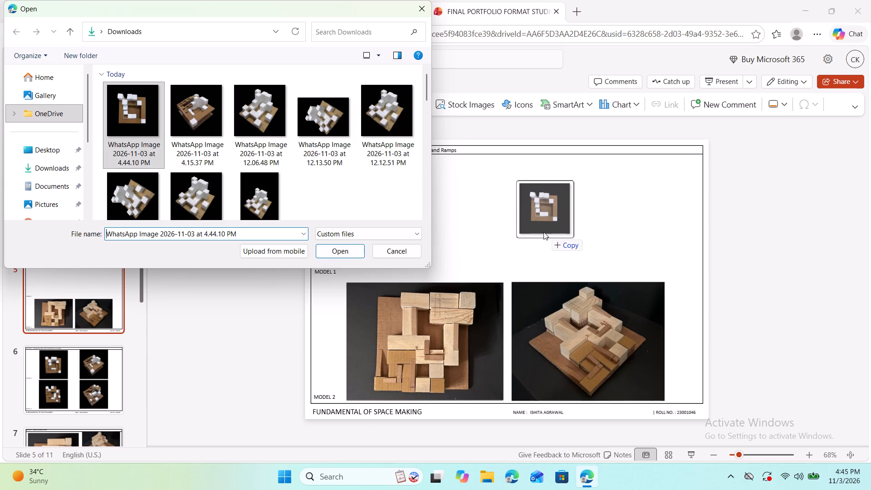
pyautogui.click(417, 9)
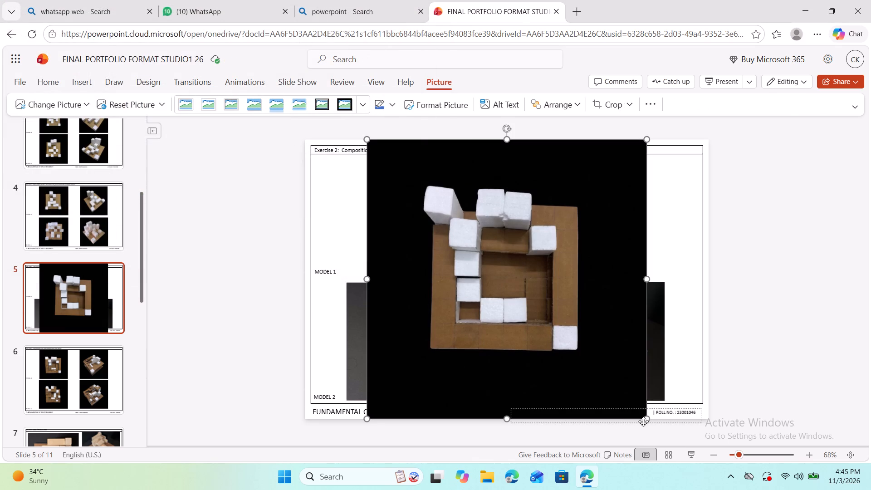
# Shrink the inserted white-cube photo proportionally to just under half the slide height, ending above the Model 2 photos.
pyautogui.moveTo(646, 419); pyautogui.dragTo(601, 379)
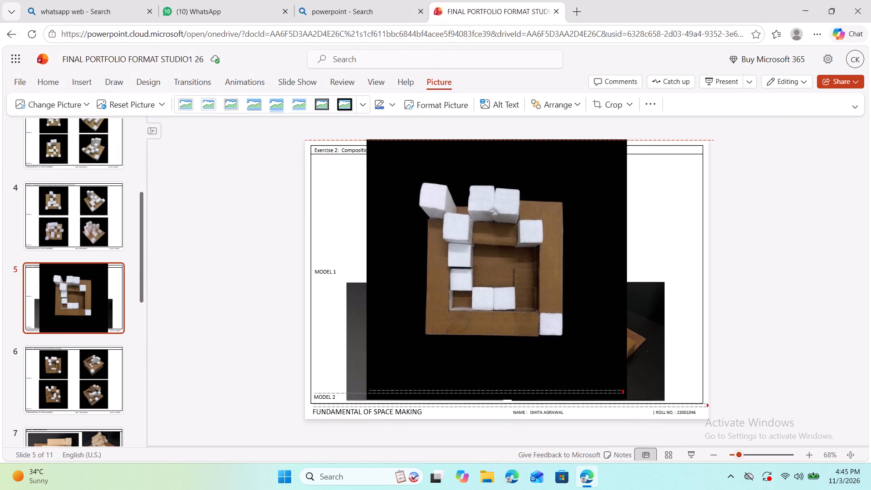
pyautogui.moveTo(601, 379); pyautogui.dragTo(465, 276)
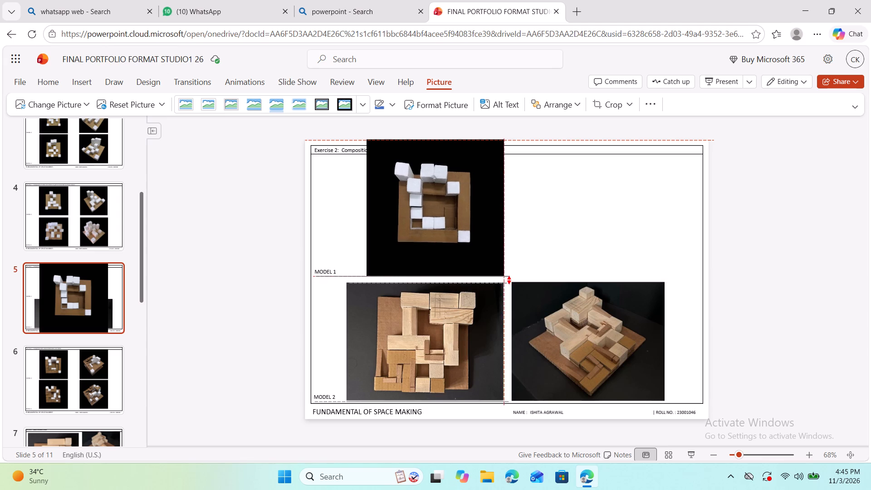
pyautogui.moveTo(465, 276); pyautogui.dragTo(462, 274)
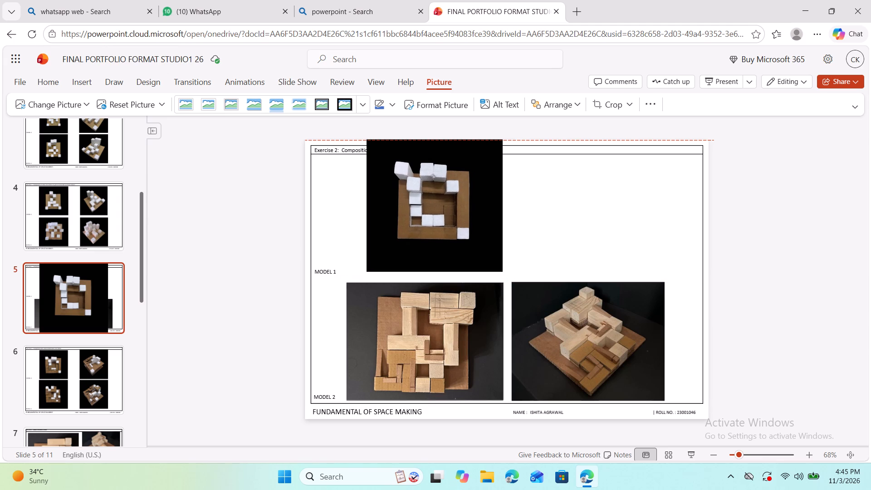
pyautogui.moveTo(462, 274); pyautogui.dragTo(453, 268)
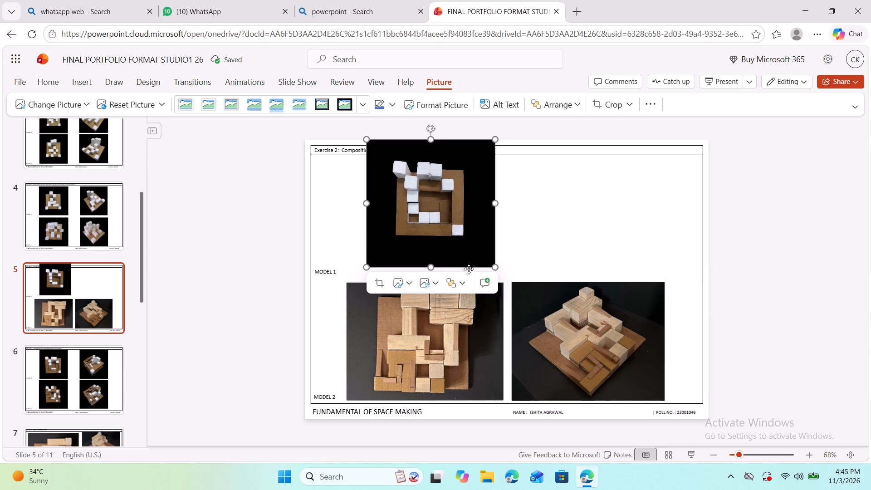
# Shrink the top-view white-cube model photo and position it in slide 5's MODEL 1 area, below the title line and above the MODEL 2 photos.
pyautogui.moveTo(436, 206); pyautogui.dragTo(435, 210)
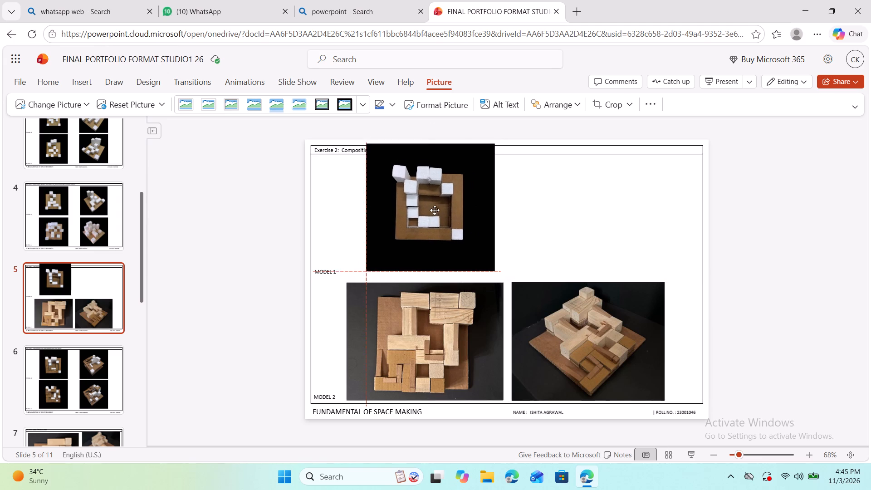
pyautogui.moveTo(435, 210); pyautogui.dragTo(435, 226)
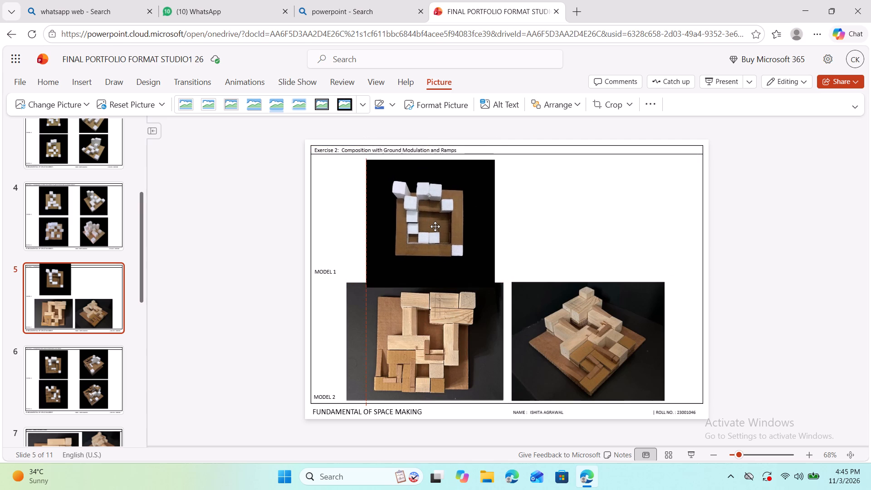
pyautogui.moveTo(435, 226); pyautogui.dragTo(435, 227)
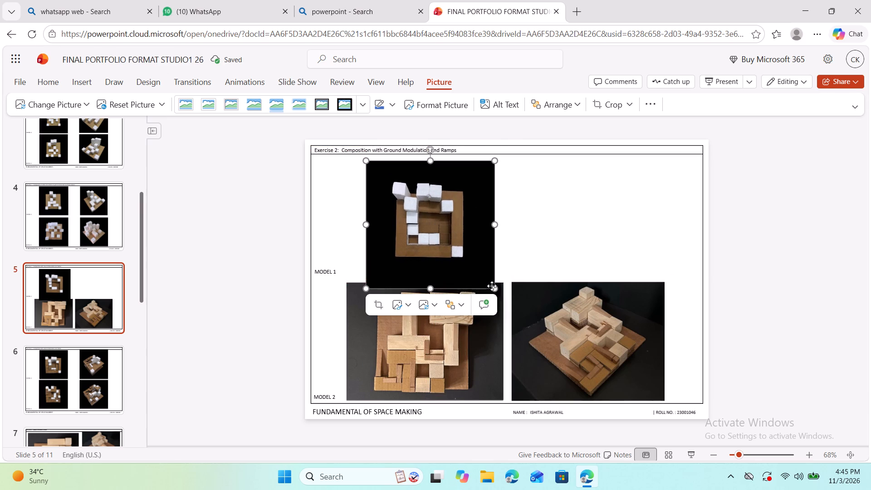
pyautogui.moveTo(494, 289); pyautogui.dragTo(486, 270)
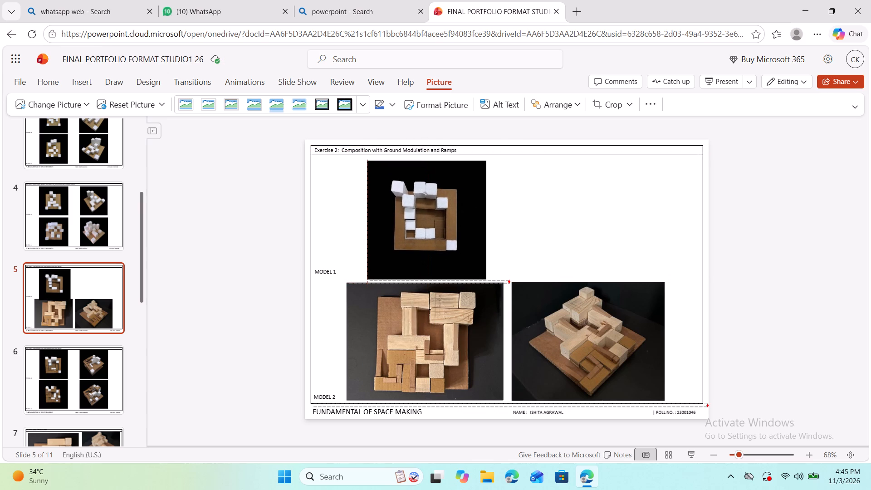
pyautogui.moveTo(486, 270); pyautogui.dragTo(484, 267)
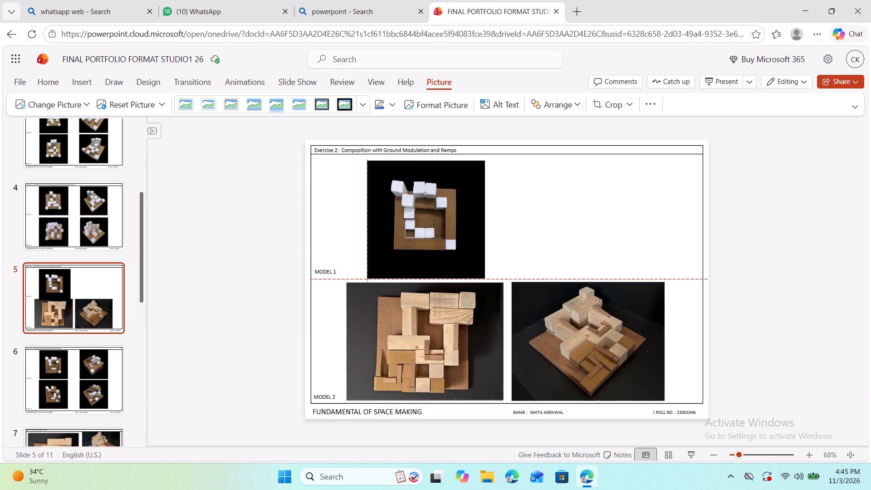
pyautogui.moveTo(484, 267); pyautogui.dragTo(485, 268)
pyautogui.click(440, 241)
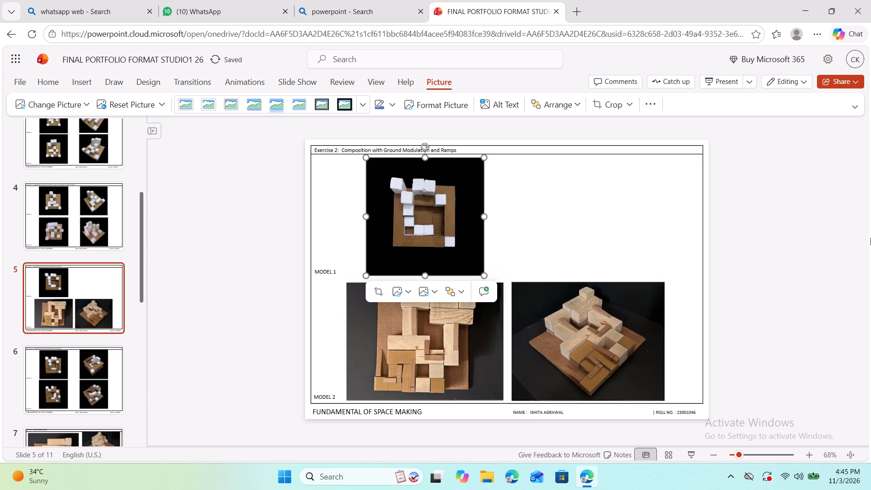
pyautogui.moveTo(428, 222); pyautogui.dragTo(431, 222)
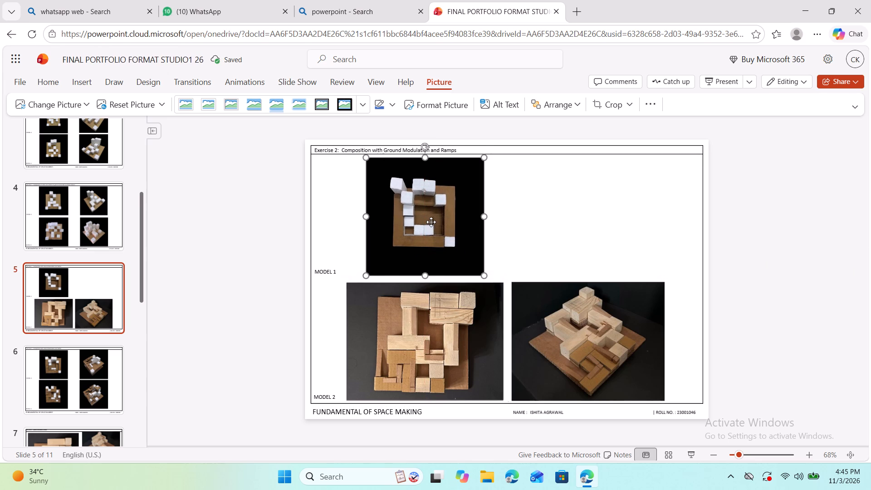
# Nudge the top-view white-cube photo slightly to the right within slide 5's MODEL 1 area.
pyautogui.moveTo(431, 222); pyautogui.dragTo(434, 222)
pyautogui.click(820, 230)
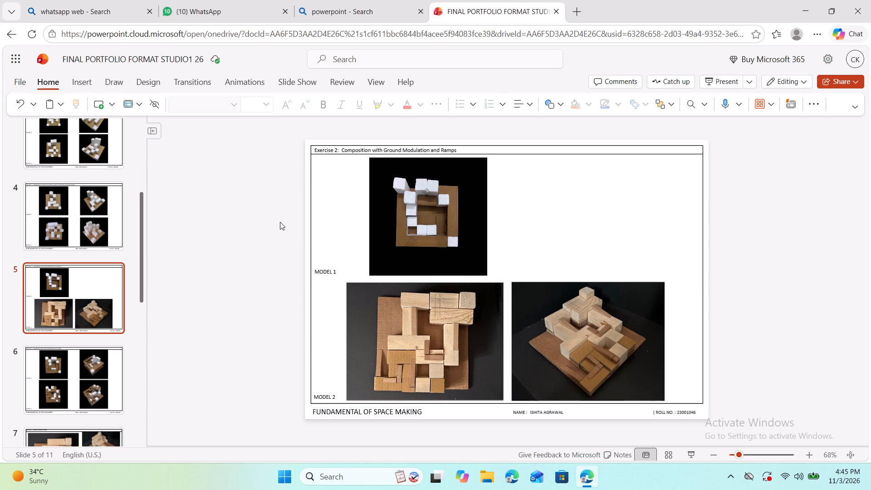
# Browse this device's Downloads folder for another model photo to insert on slide 5.
pyautogui.click(74, 83)
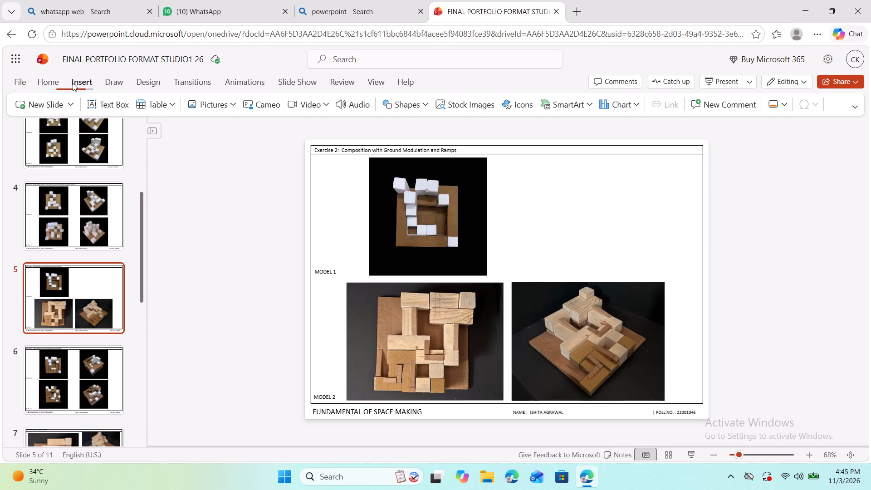
pyautogui.click(194, 103)
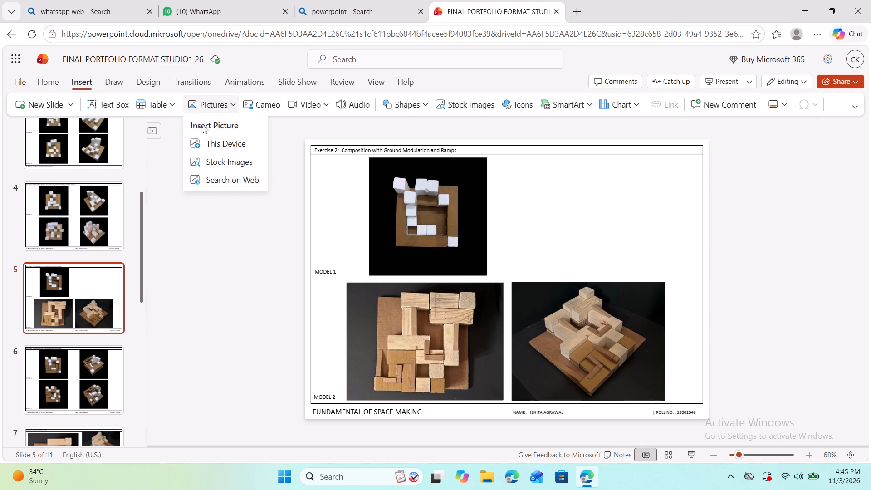
pyautogui.click(212, 139)
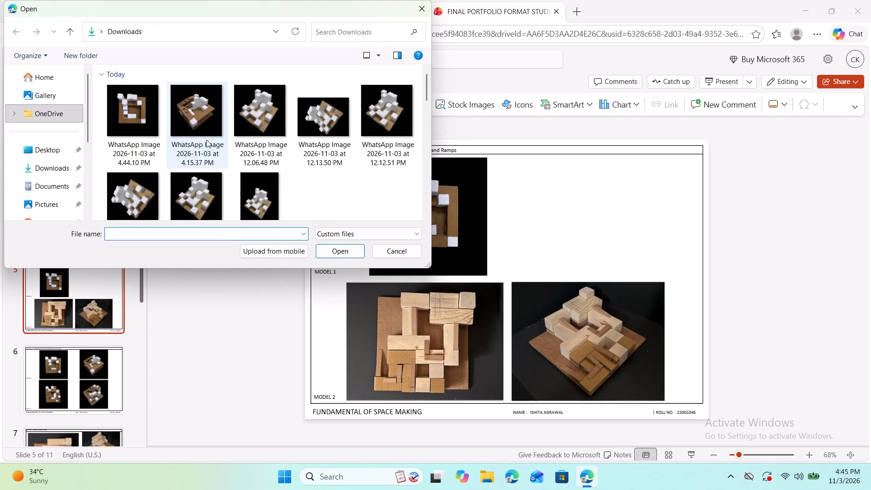
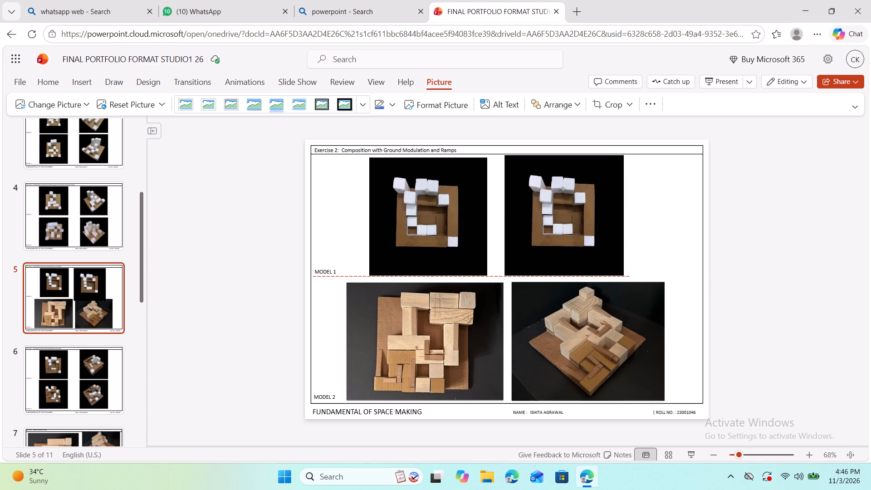
# Fine-tune the size of slide 5's second MODEL 1 photo and place it level with the first, leaving a wider gap between them.
pyautogui.moveTo(624, 268); pyautogui.dragTo(622, 265)
pyautogui.moveTo(590, 235); pyautogui.dragTo(592, 240)
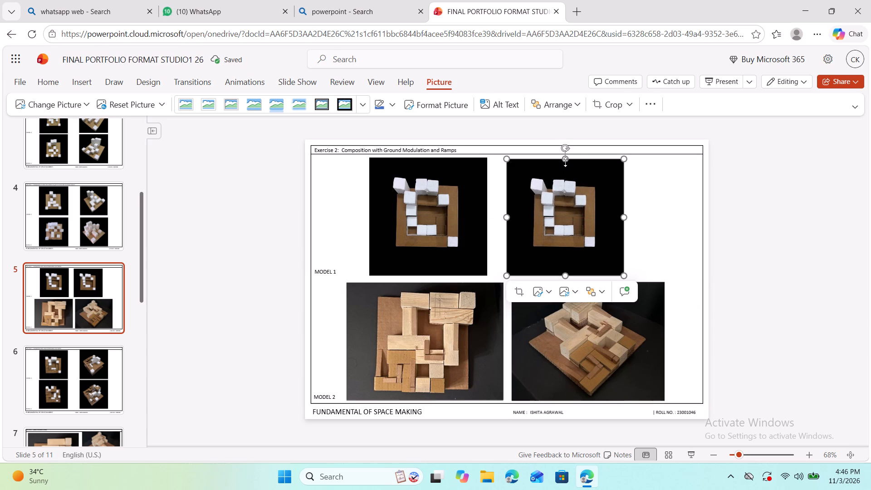
pyautogui.click(625, 159)
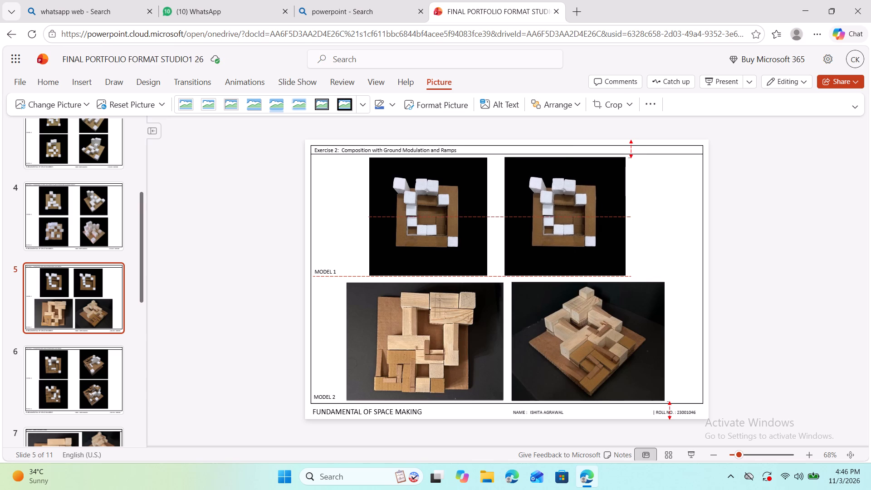
pyautogui.moveTo(547, 223); pyautogui.dragTo(559, 220)
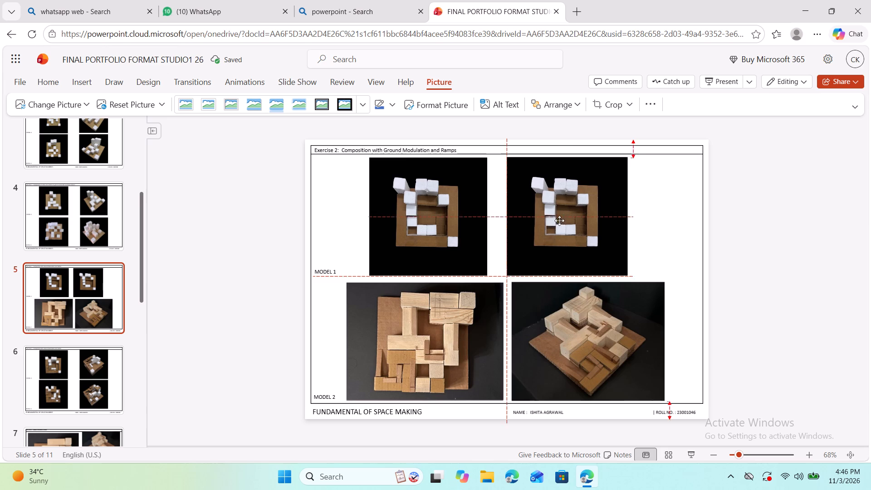
pyautogui.moveTo(559, 220); pyautogui.dragTo(574, 223)
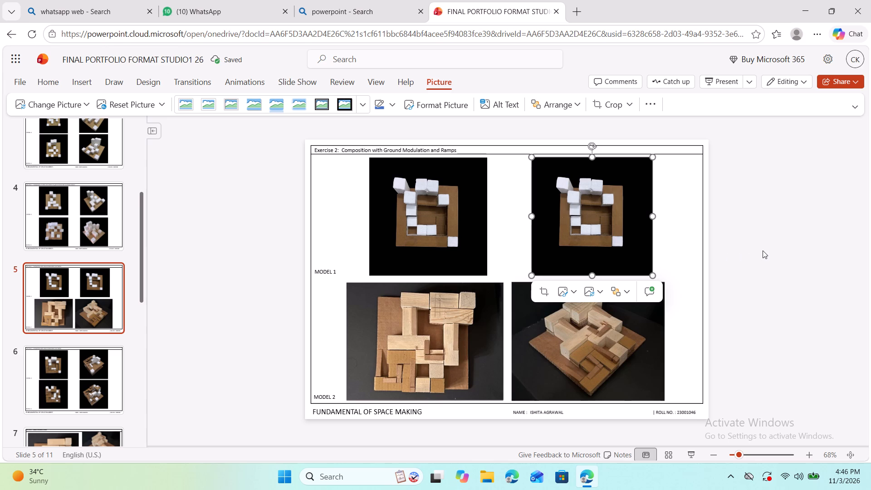
# Compare the photo arrangement on slide 4 with the MODEL 1 photos on slide 5.
pyautogui.click(118, 226)
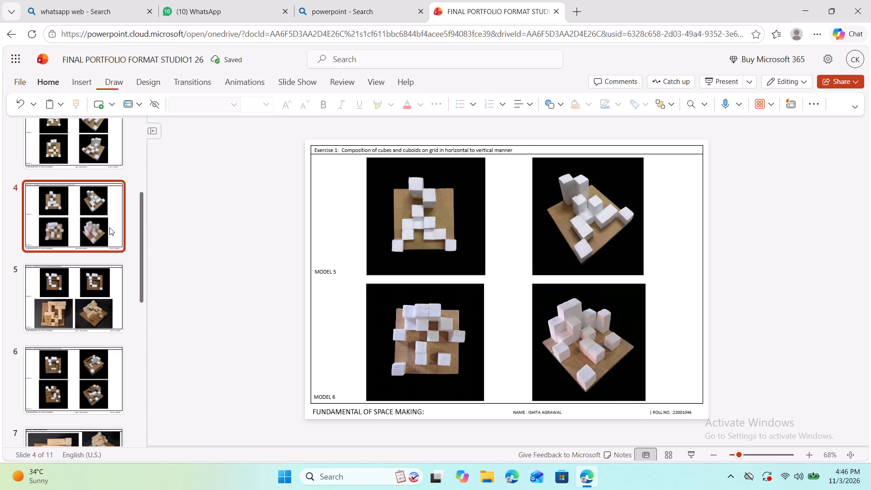
pyautogui.click(91, 299)
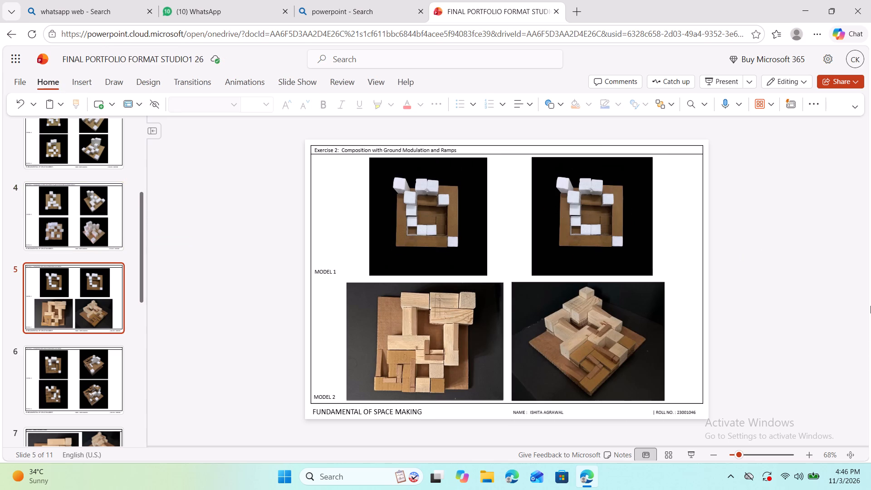